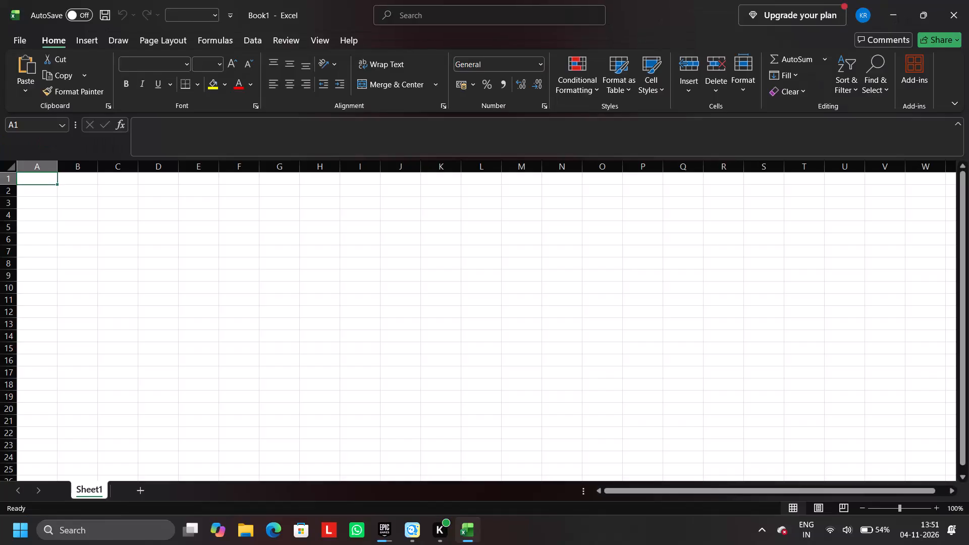
# Open the workbook detailed_literature_review_wearable_devices (1) from the Downloads folder and enable editing.
pyautogui.click(11, 42)
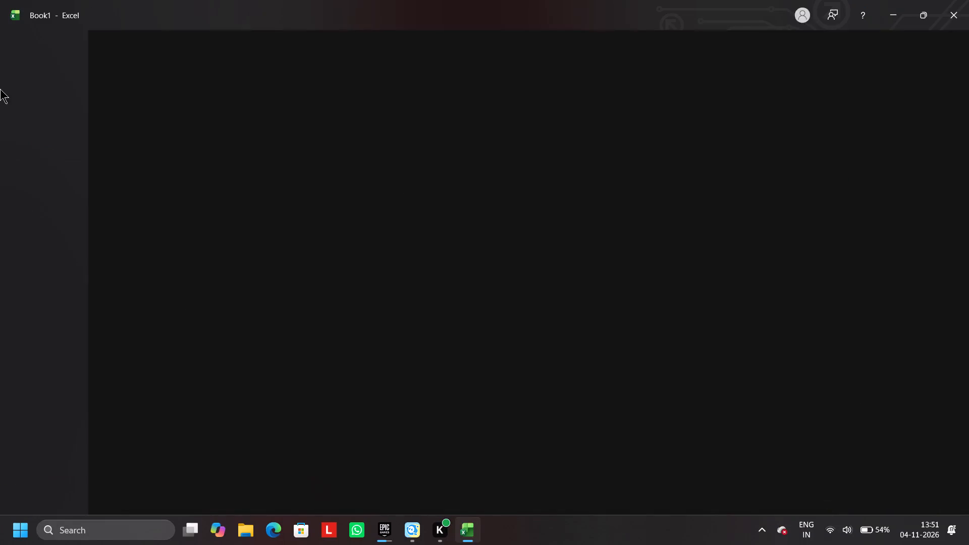
pyautogui.click(45, 121)
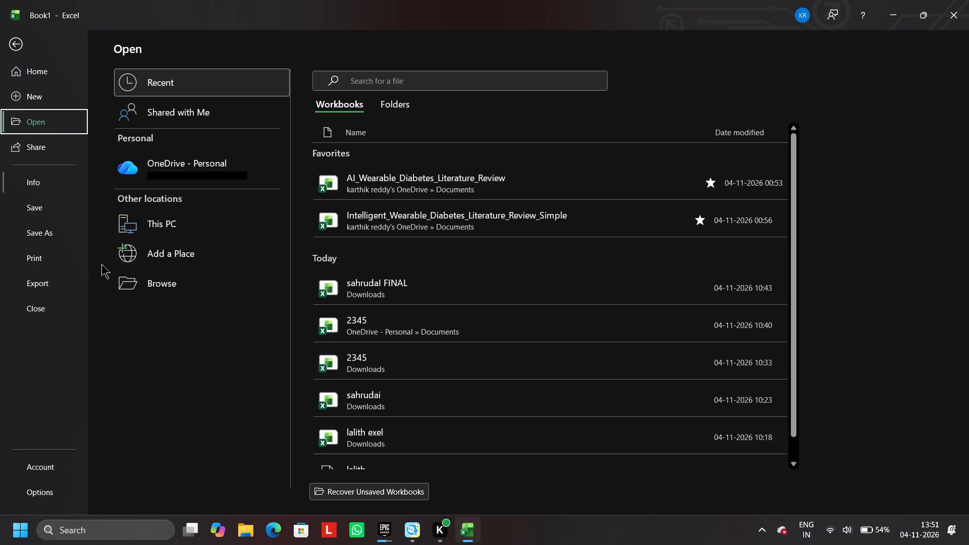
pyautogui.click(188, 295)
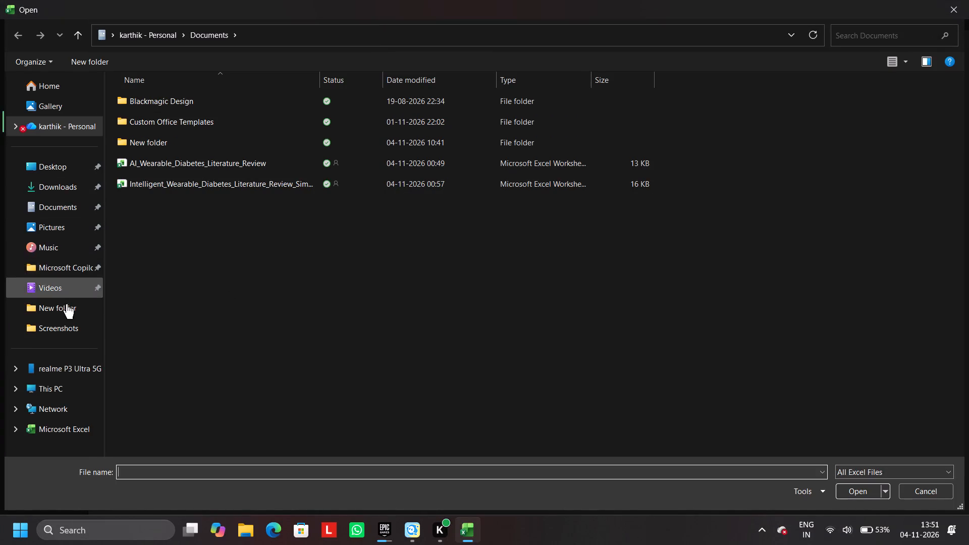
pyautogui.click(62, 194)
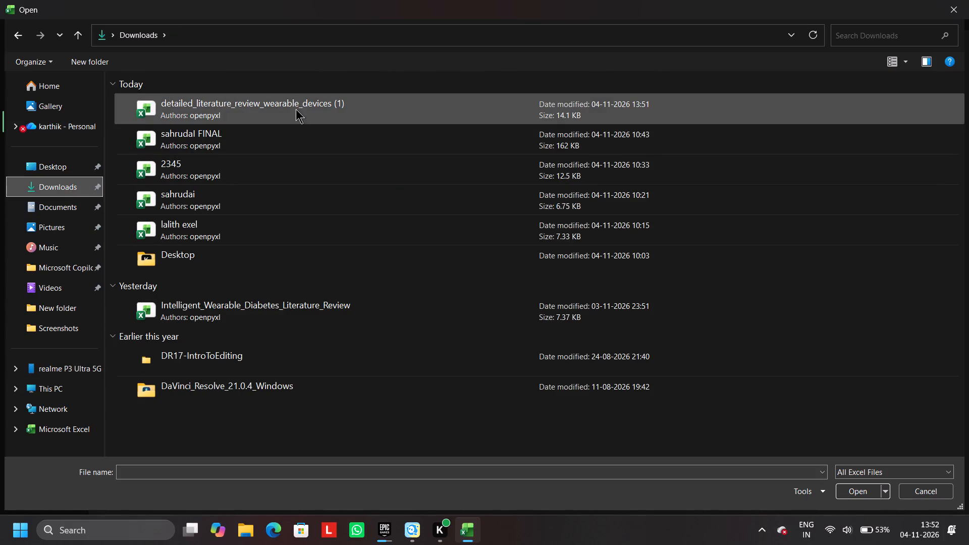
pyautogui.click(296, 109)
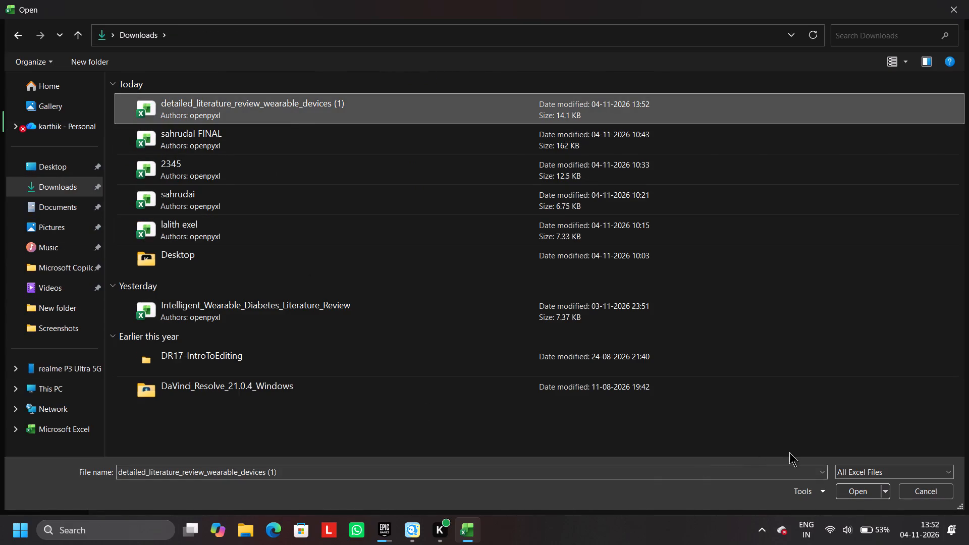
pyautogui.click(852, 489)
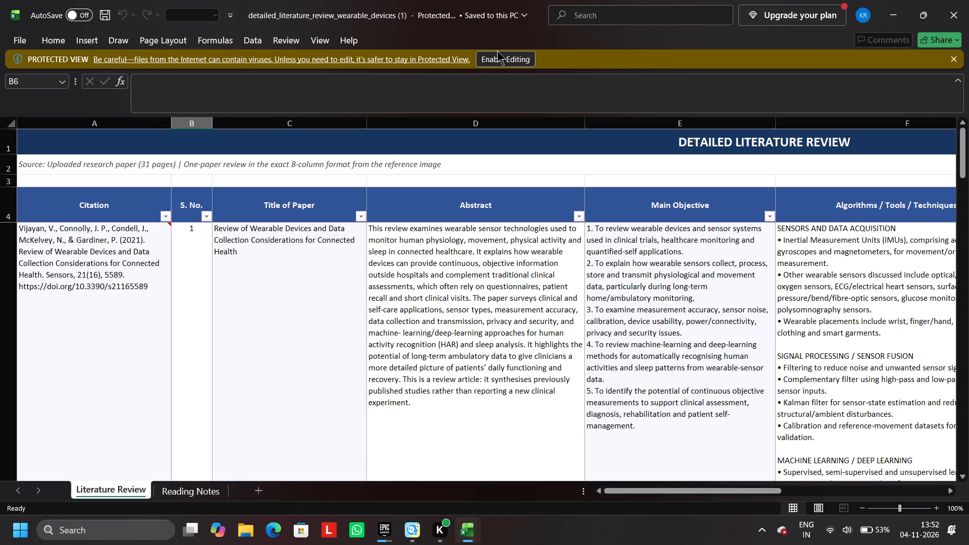
pyautogui.click(497, 56)
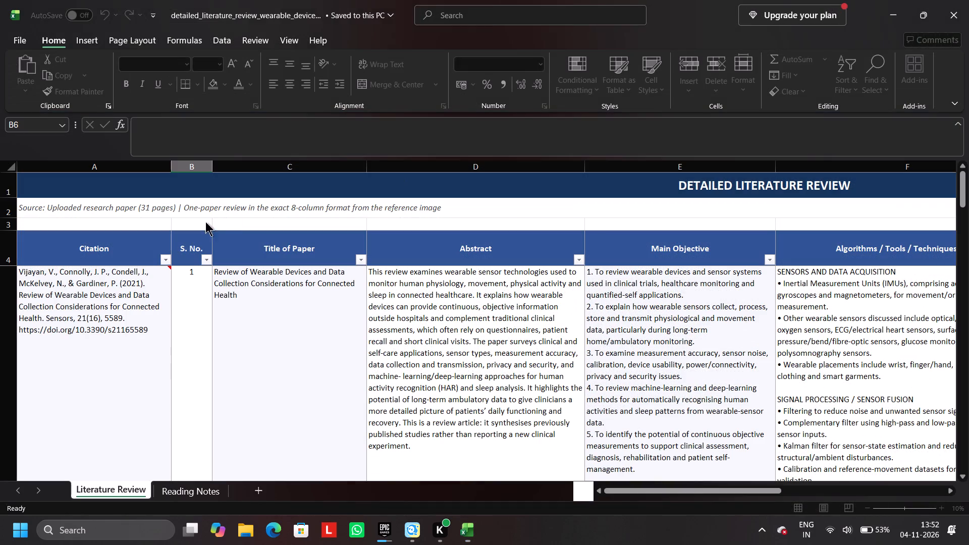
# Clear the source note in cell A2 beneath the DETAILED LITERATURE REVIEW title.
pyautogui.scroll(1, 365, 220)
pyautogui.scroll(-2, 365, 220)
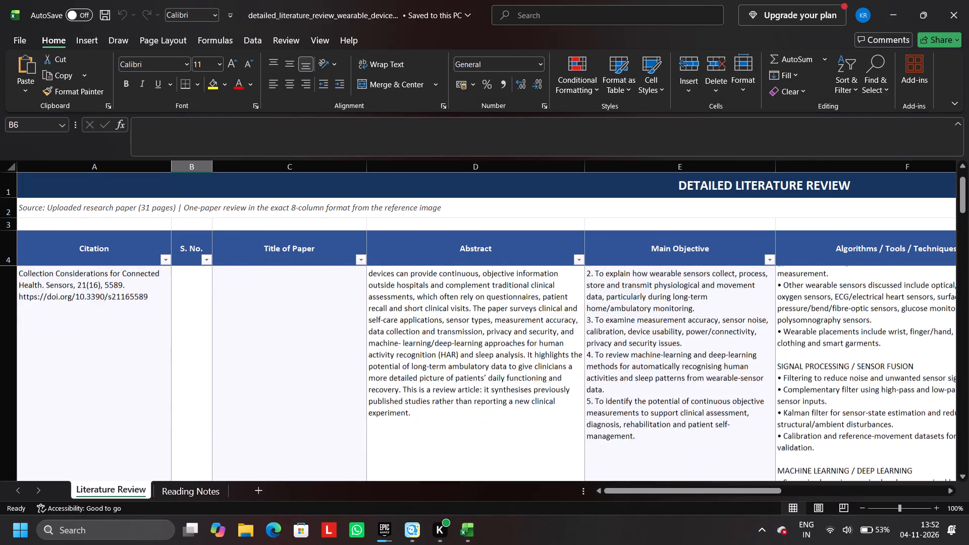
pyautogui.scroll(-2, 366, 224)
pyautogui.scroll(6, 368, 225)
pyautogui.click(123, 215)
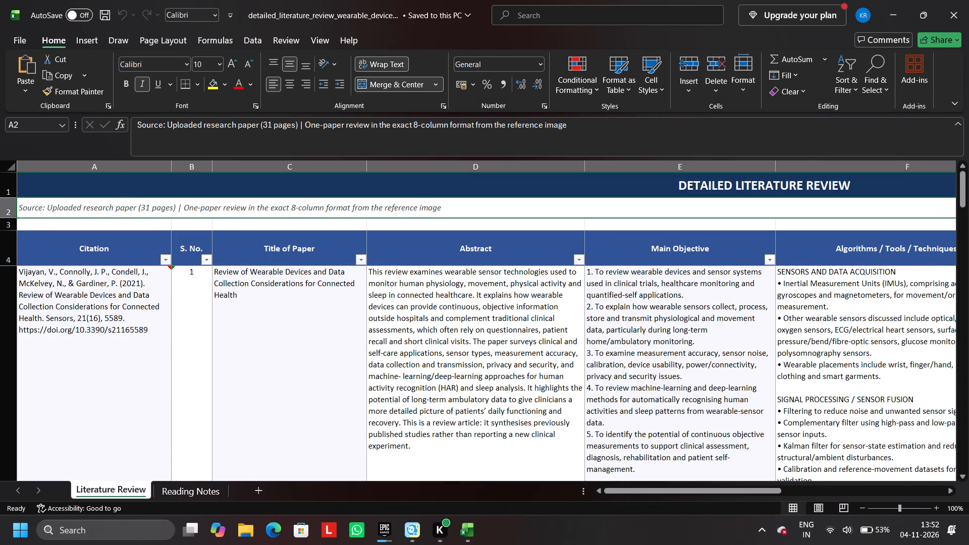
pyautogui.press('BackSpace')
pyautogui.press('BackSpace')
pyautogui.press('BackSpace')
pyautogui.press('BackSpace')
pyautogui.press('BackSpace')
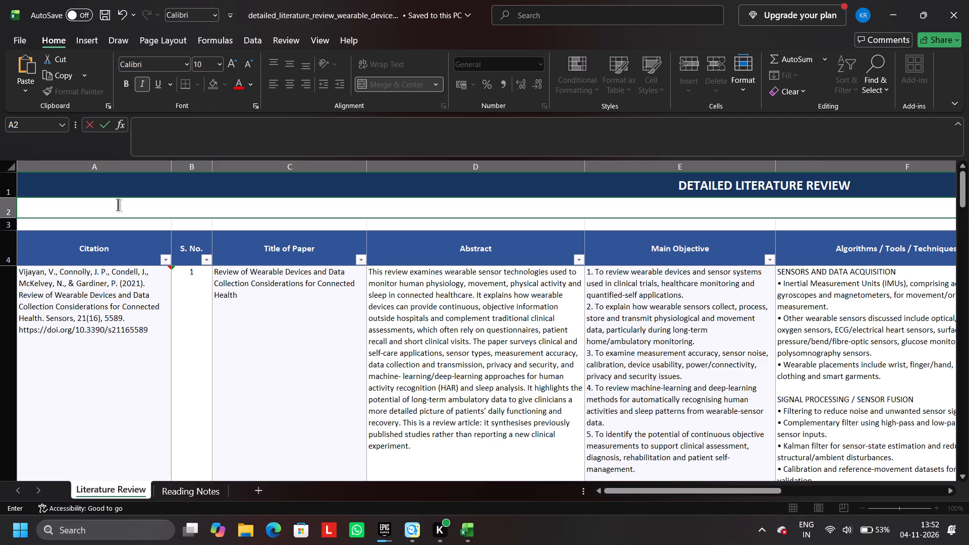
pyautogui.click(80, 221)
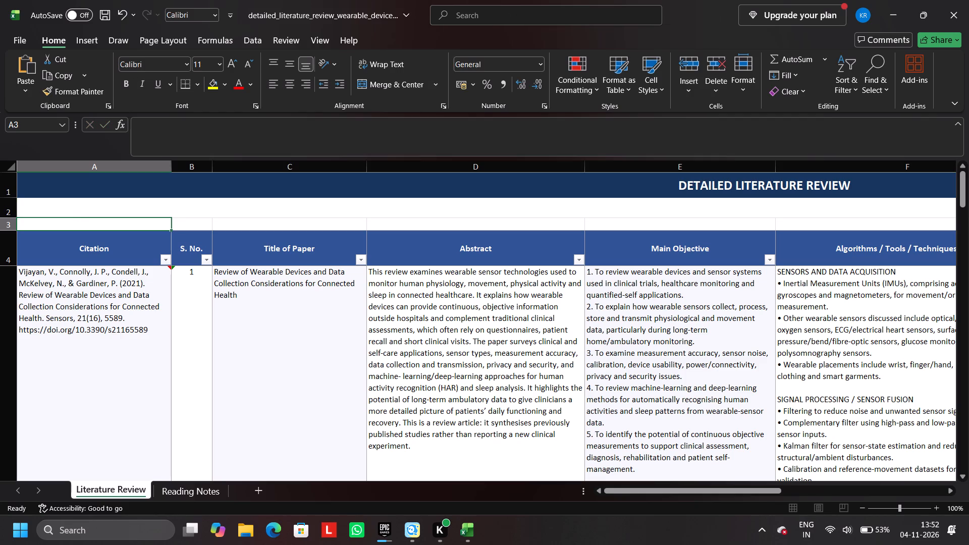
# Set the DETAILED LITERATURE REVIEW title row to black text on a white fill.
pyautogui.click(400, 192)
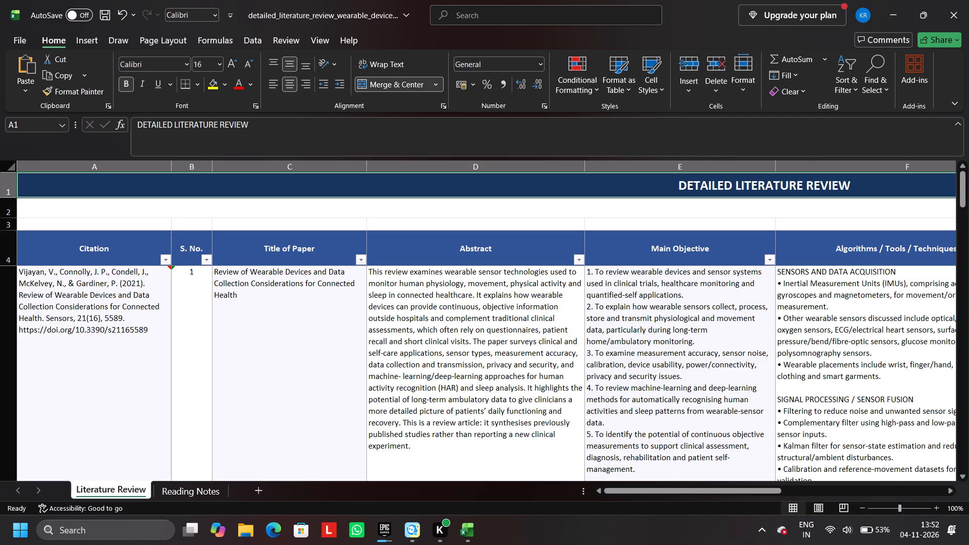
pyautogui.click(253, 90)
pyautogui.click(254, 166)
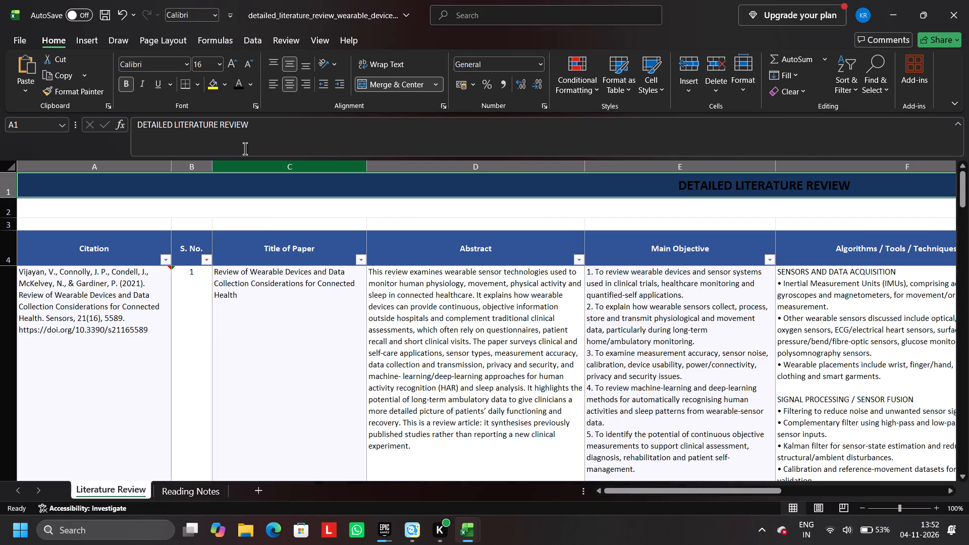
pyautogui.click(225, 85)
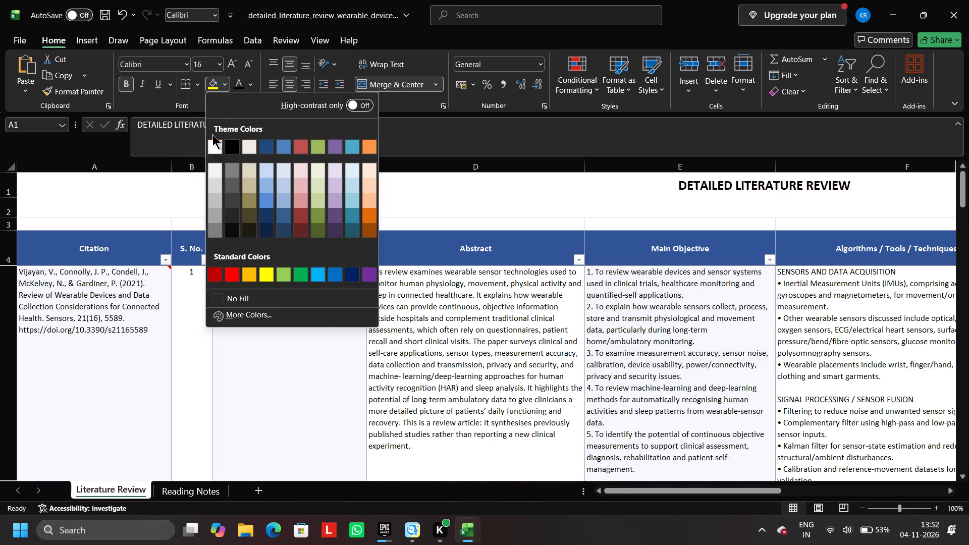
pyautogui.click(213, 144)
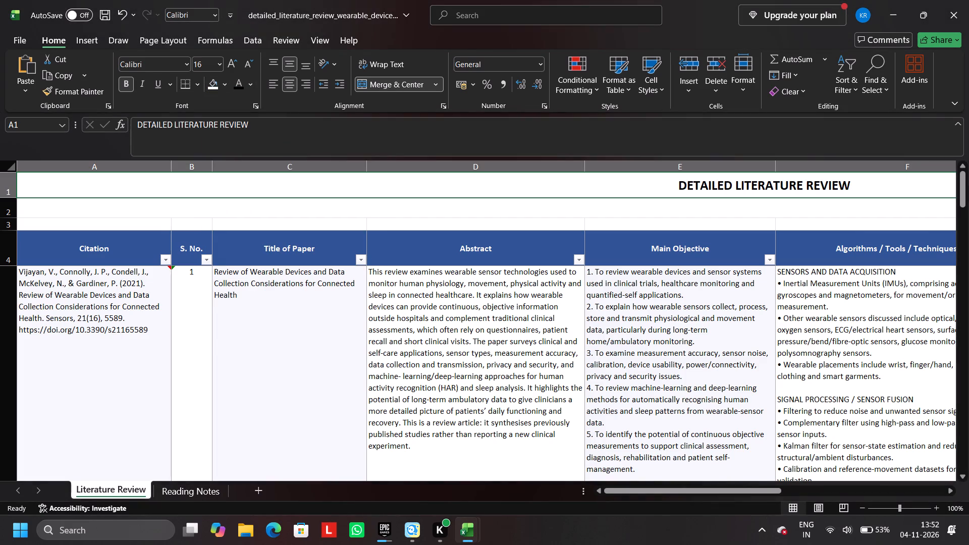
# Unmerge the title row and the blank row beneath it (rows 1 and 2).
pyautogui.moveTo(39, 183); pyautogui.dragTo(53, 207)
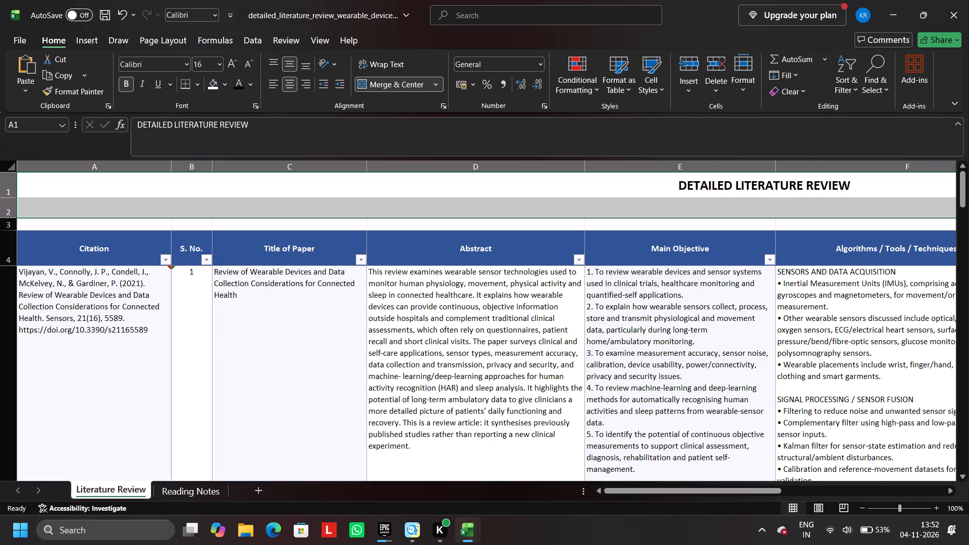
pyautogui.click(382, 84)
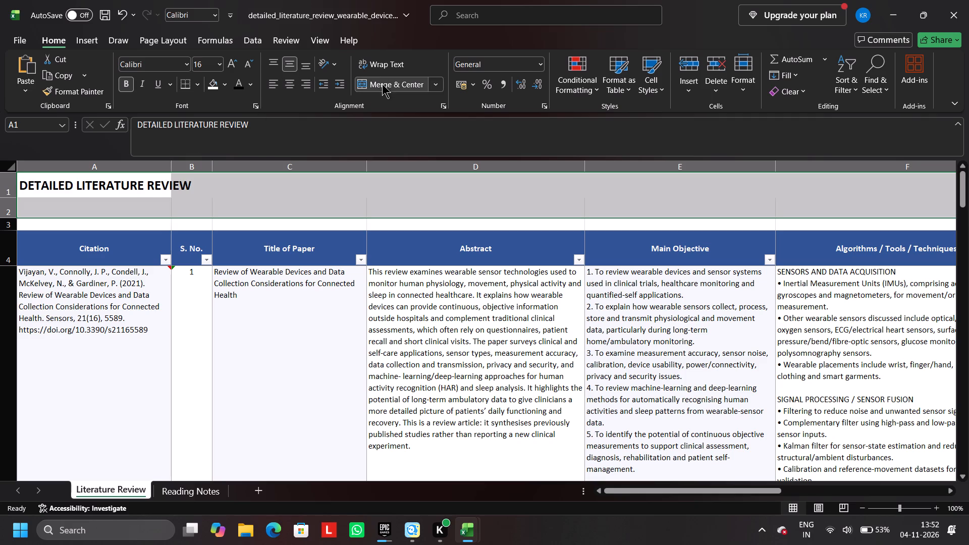
pyautogui.click(175, 215)
pyautogui.click(231, 213)
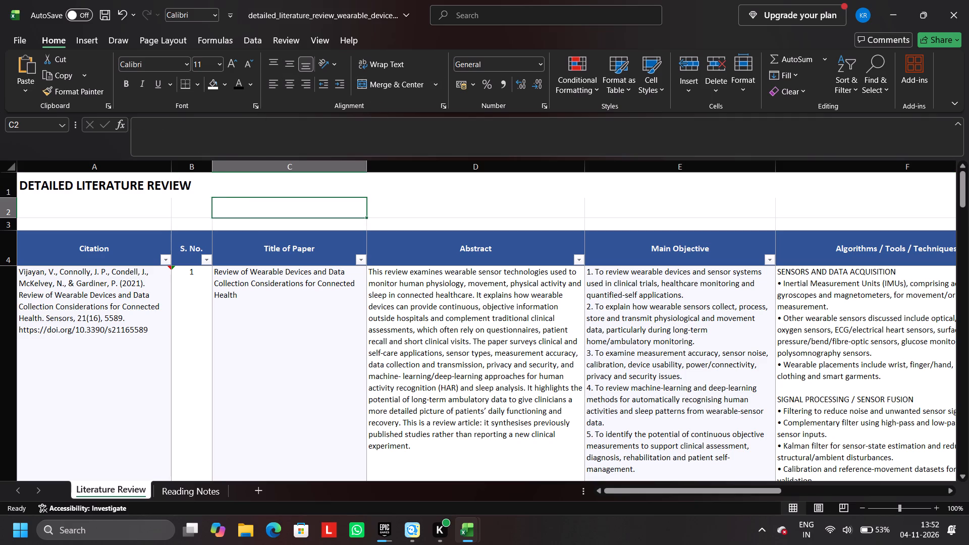
pyautogui.click(124, 233)
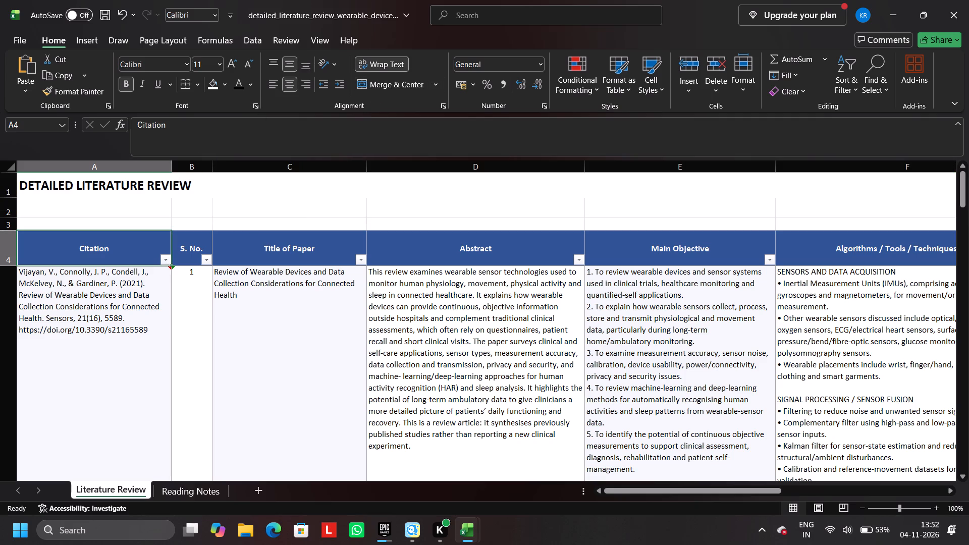
pyautogui.click(125, 219)
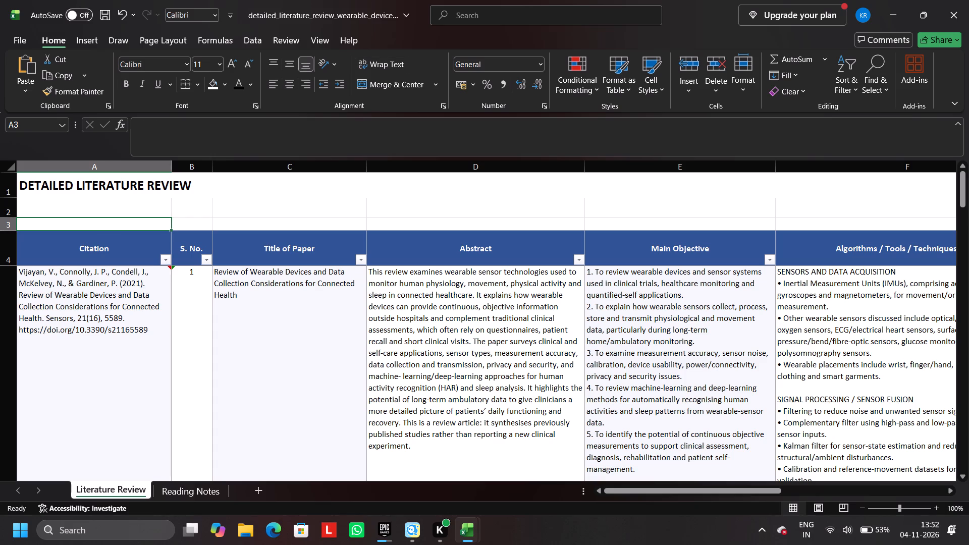
# Merge and center cells A2 and B2 beneath the title.
pyautogui.moveTo(33, 203); pyautogui.dragTo(214, 215)
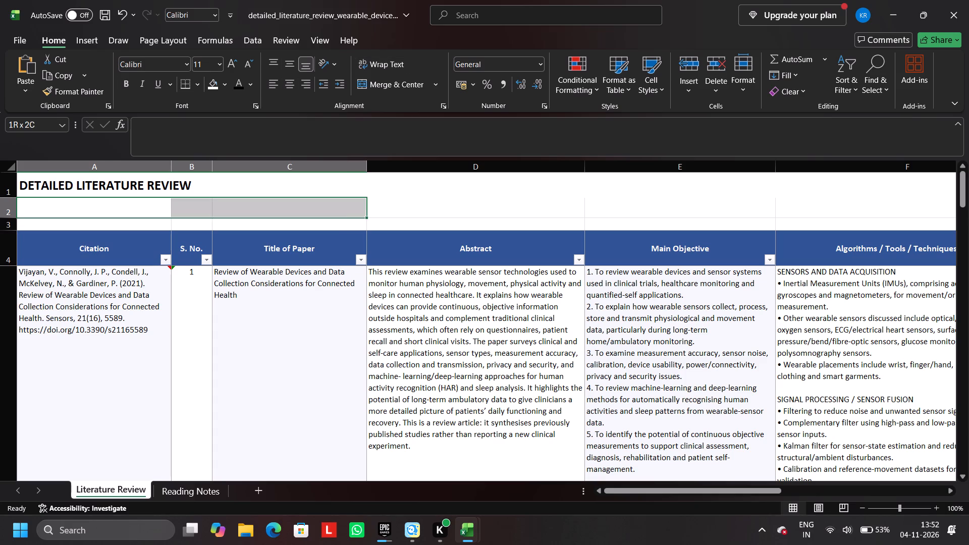
pyautogui.moveTo(214, 215); pyautogui.dragTo(241, 215)
pyautogui.moveTo(241, 215); pyautogui.dragTo(199, 222)
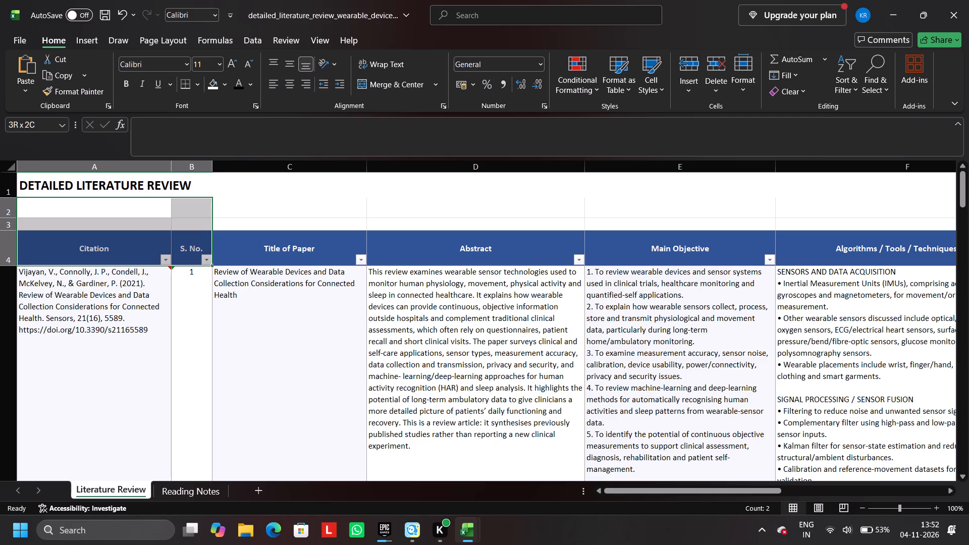
pyautogui.moveTo(199, 222); pyautogui.dragTo(187, 212)
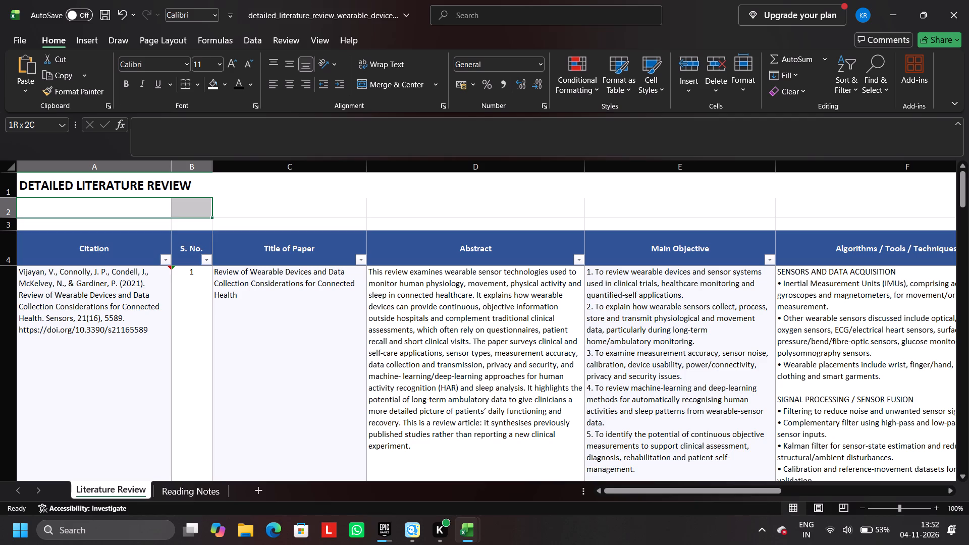
pyautogui.moveTo(187, 212); pyautogui.dragTo(187, 210)
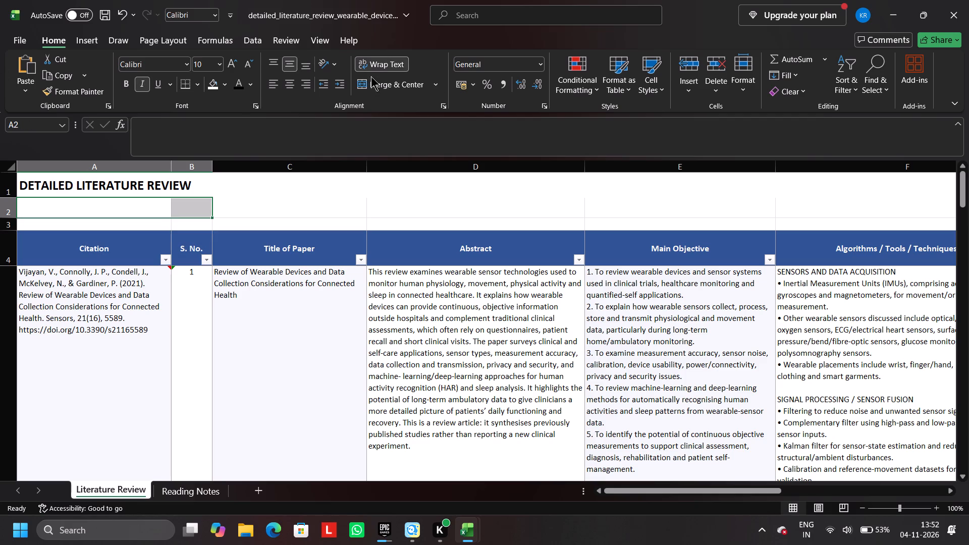
pyautogui.click(376, 84)
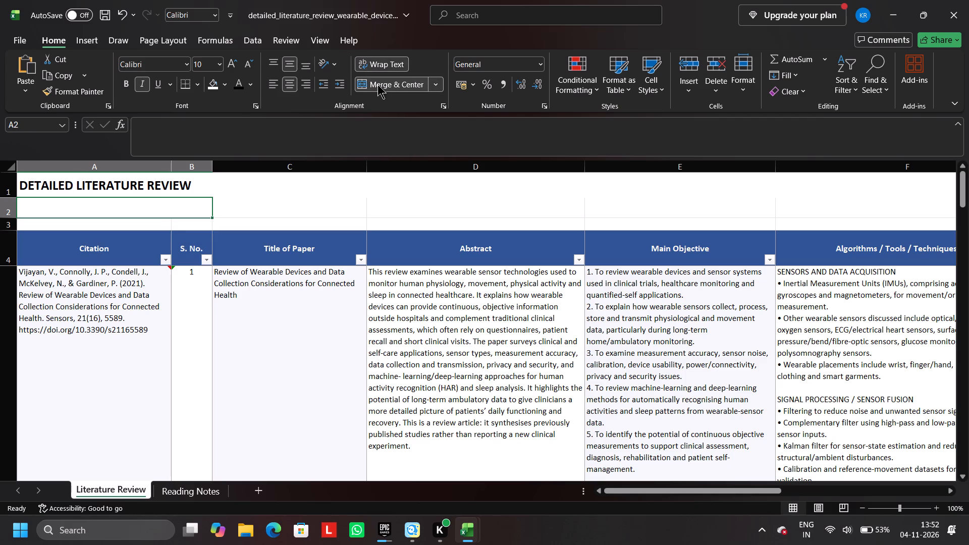
# Apply all borders to cell C2.
pyautogui.click(240, 201)
pyautogui.click(474, 199)
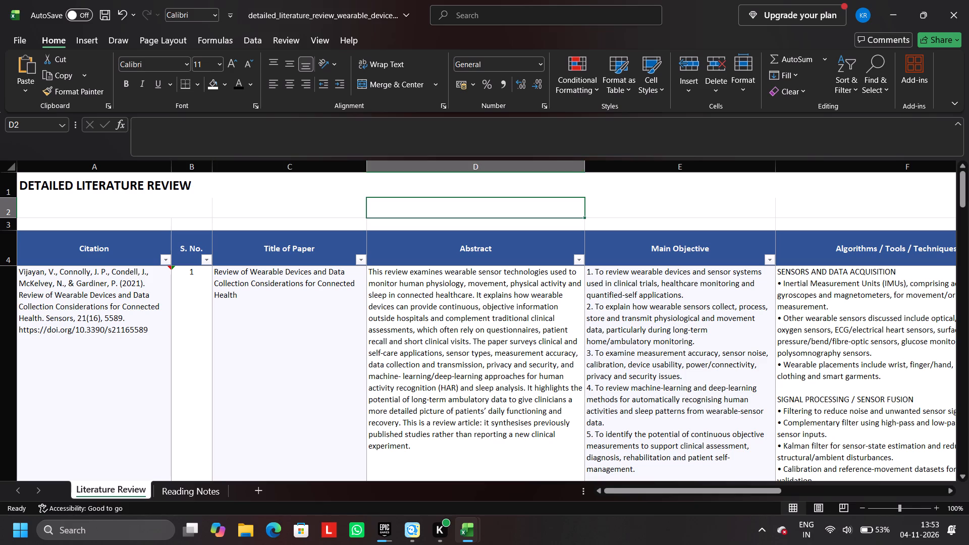
pyautogui.click(680, 206)
pyautogui.click(284, 196)
pyautogui.moveTo(256, 196); pyautogui.dragTo(257, 206)
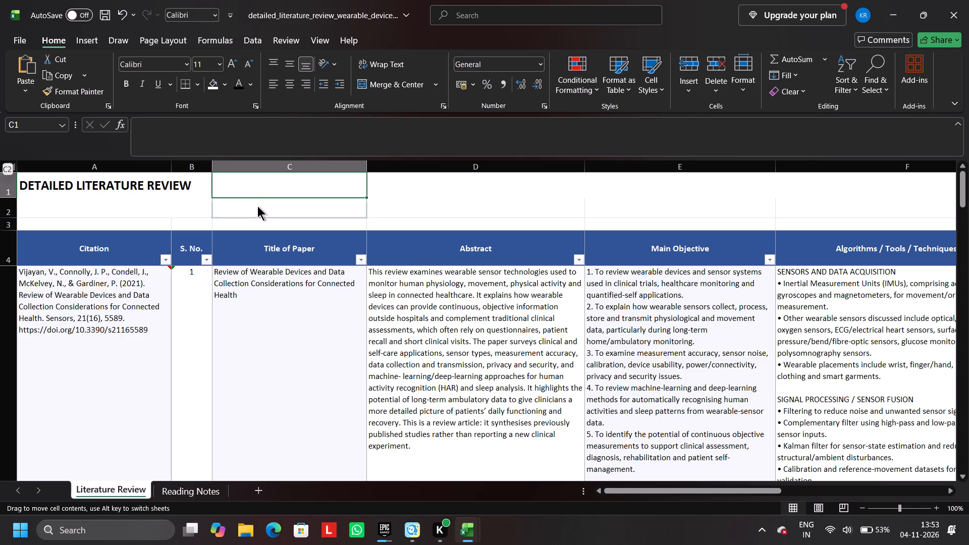
pyautogui.moveTo(257, 206); pyautogui.dragTo(257, 206)
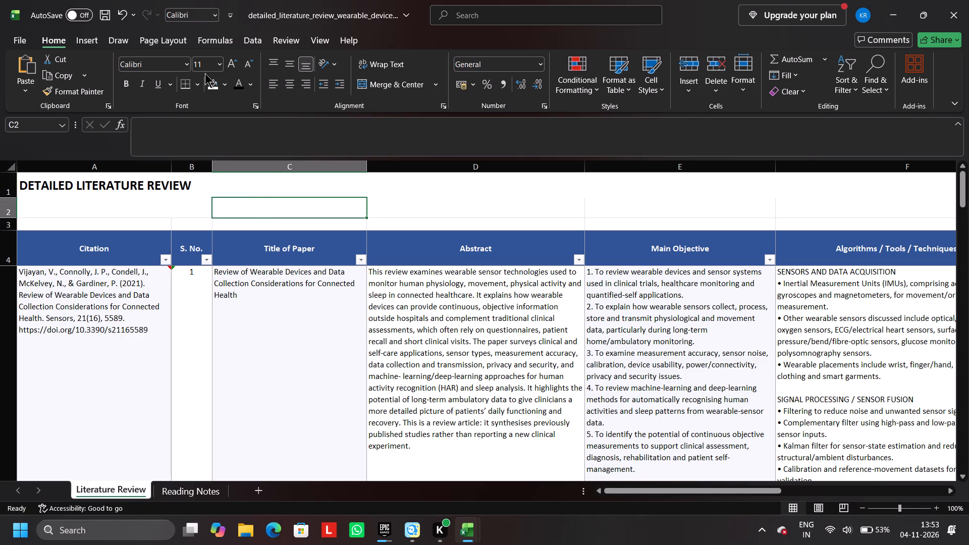
pyautogui.click(187, 80)
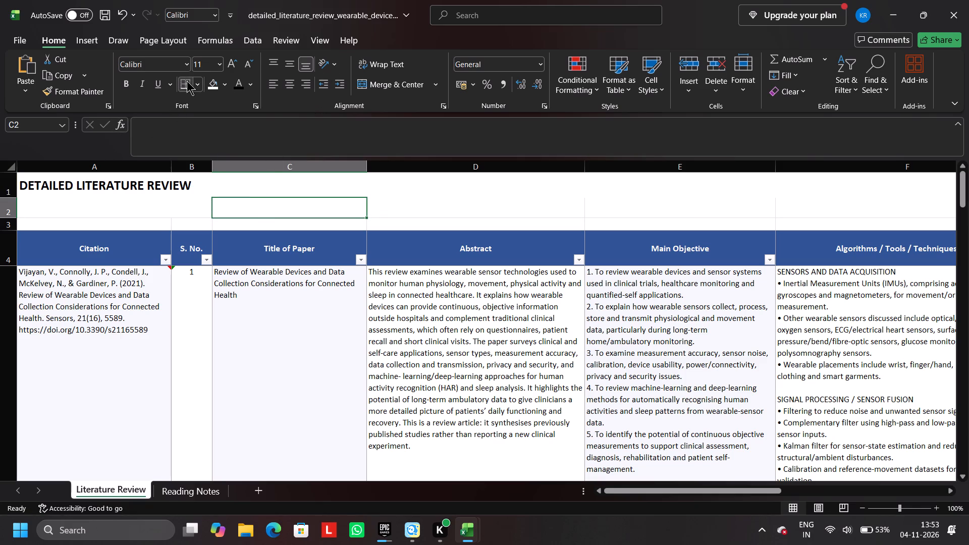
pyautogui.click(195, 88)
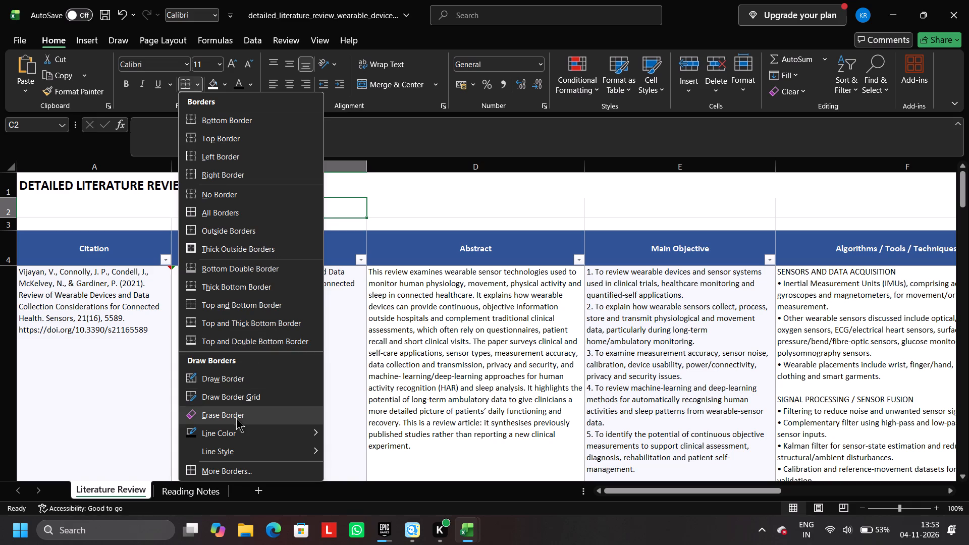
pyautogui.click(226, 216)
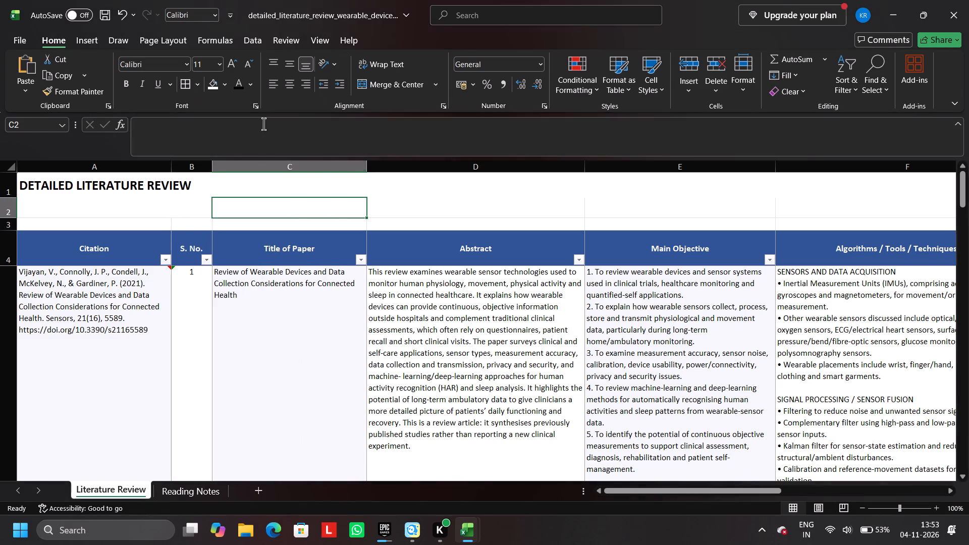
# Apply a top border to cells C1 to C2.
pyautogui.moveTo(234, 188); pyautogui.dragTo(243, 202)
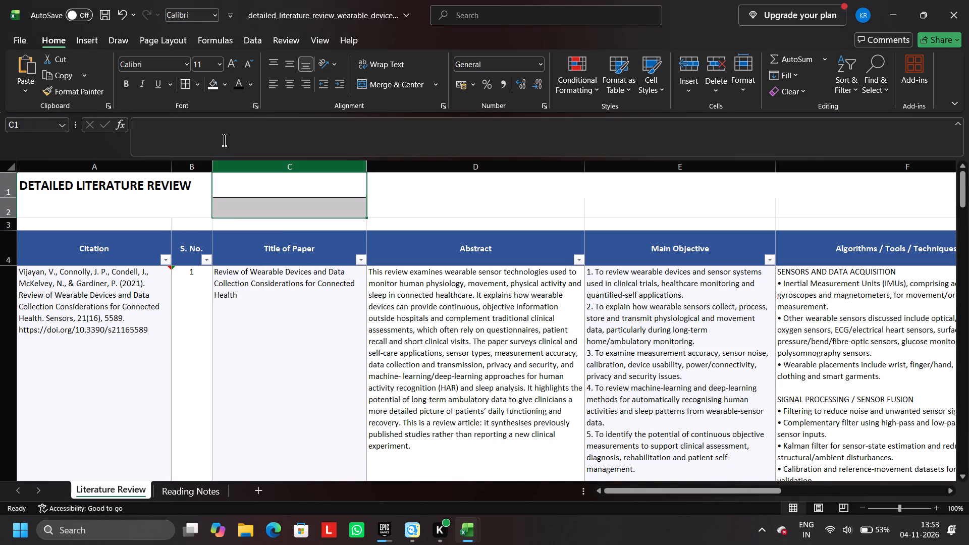
pyautogui.click(194, 86)
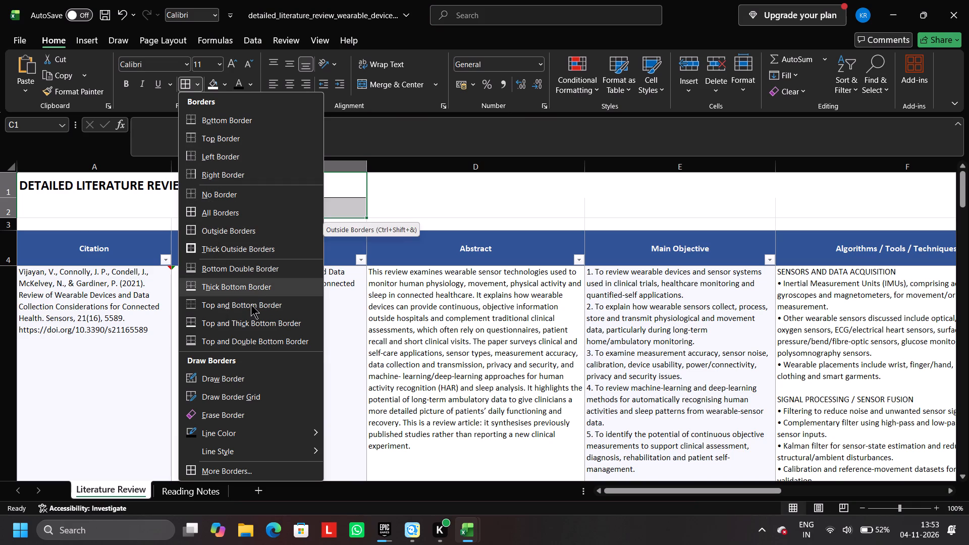
pyautogui.click(213, 143)
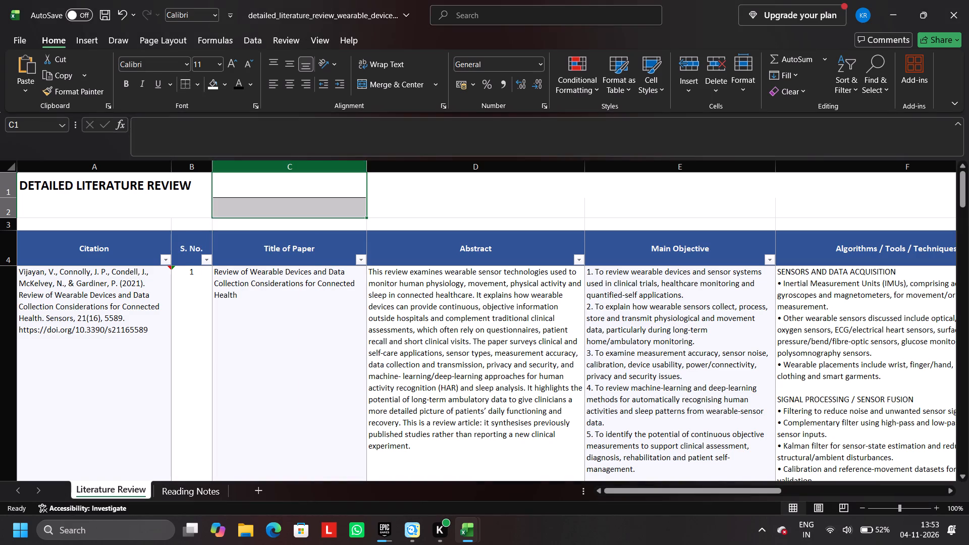
# Give the Citation header cell (A4) black text and a white fill.
pyautogui.click(123, 253)
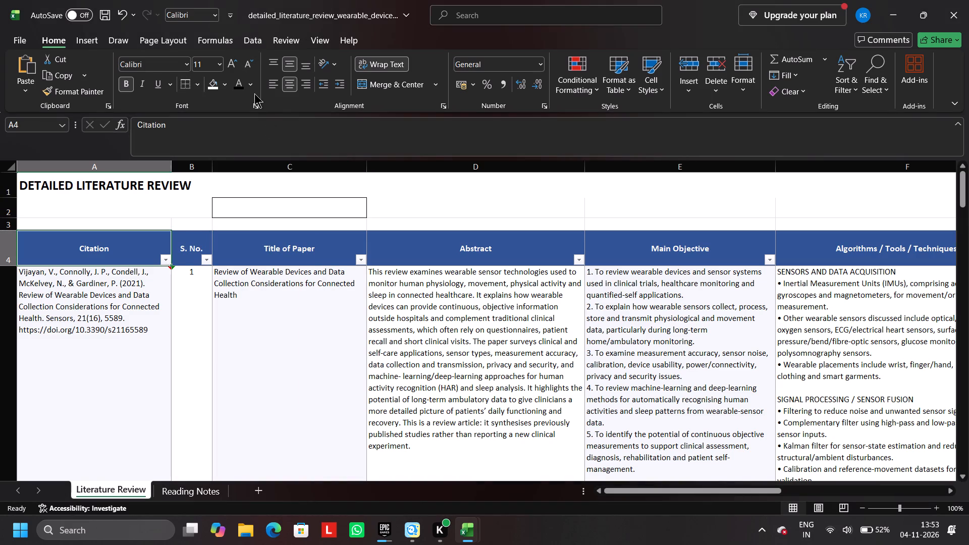
pyautogui.click(250, 80)
pyautogui.click(261, 169)
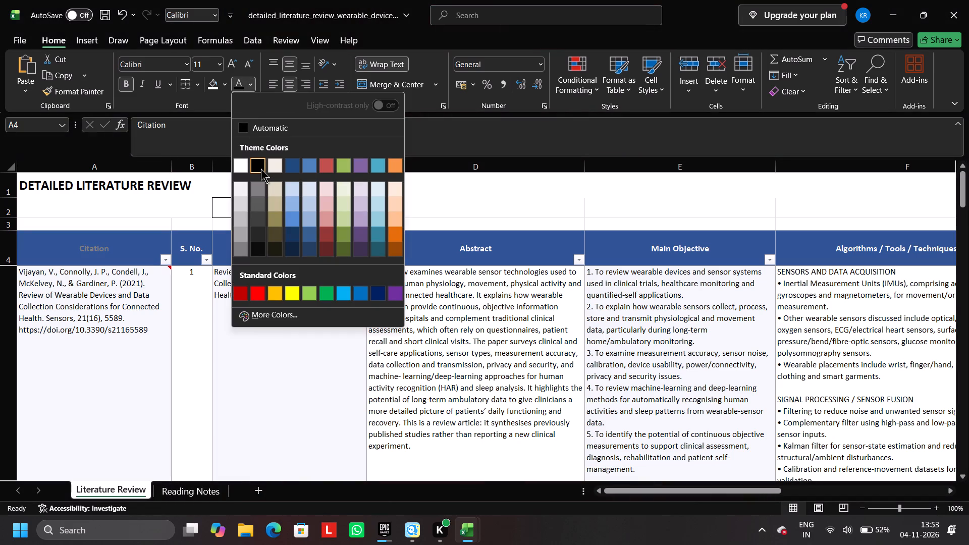
pyautogui.click(253, 161)
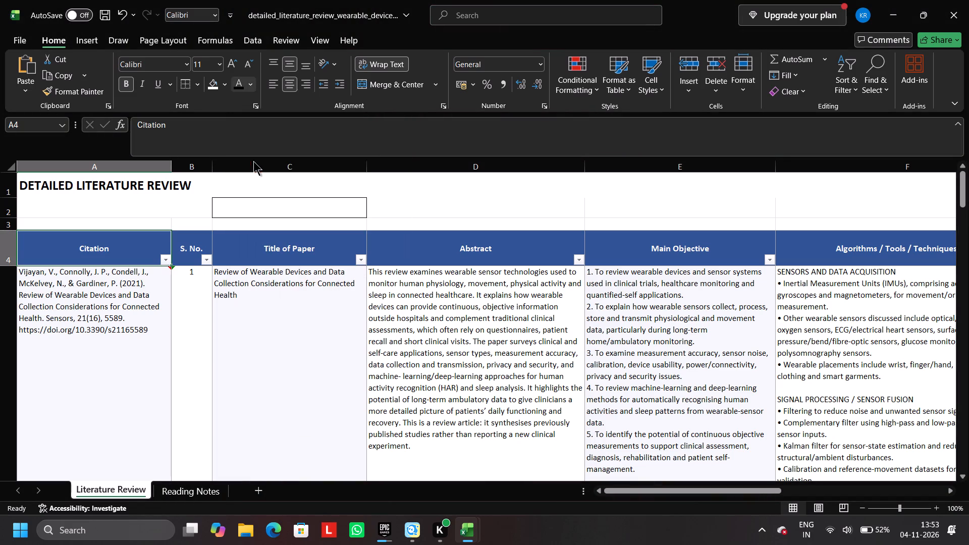
pyautogui.click(221, 87)
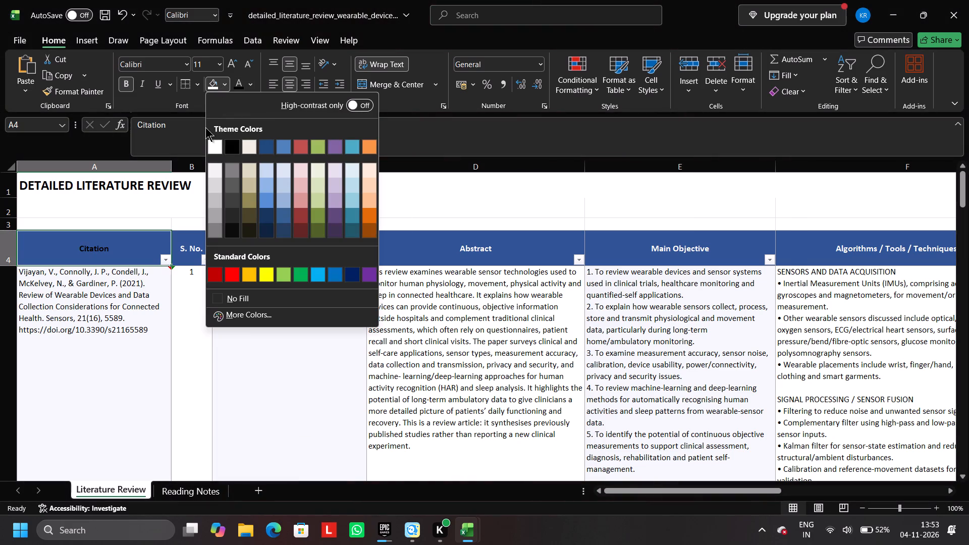
pyautogui.click(217, 147)
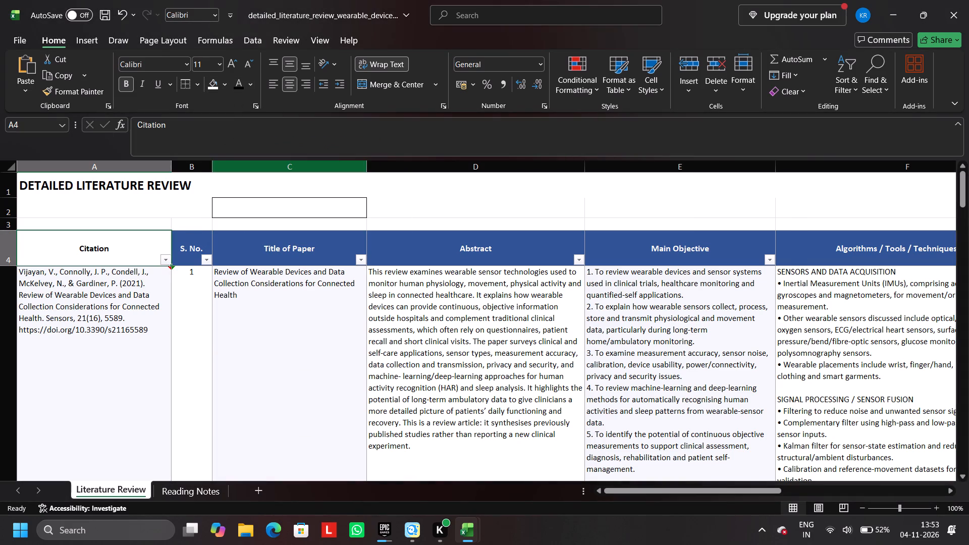
# Give the S. No. header cell (B4) black text and a white fill.
pyautogui.click(204, 253)
pyautogui.click(254, 90)
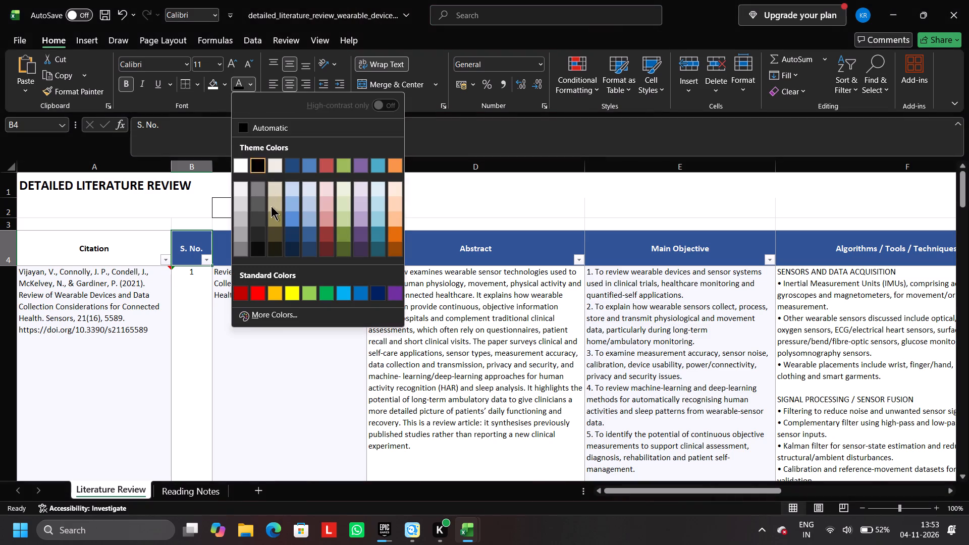
pyautogui.click(258, 165)
pyautogui.click(223, 89)
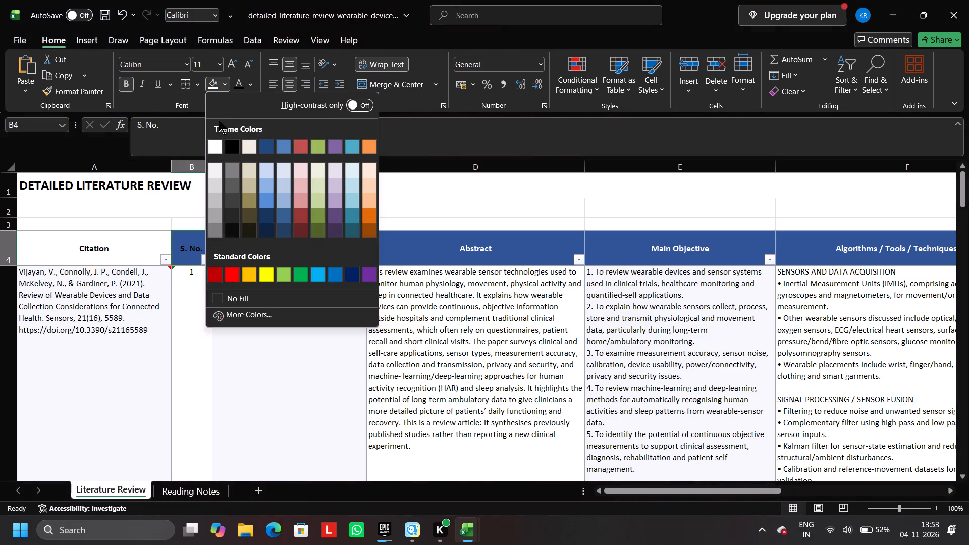
pyautogui.click(214, 144)
# Give the Title of Paper header cell (C4) black text and a white fill.
pyautogui.click(296, 258)
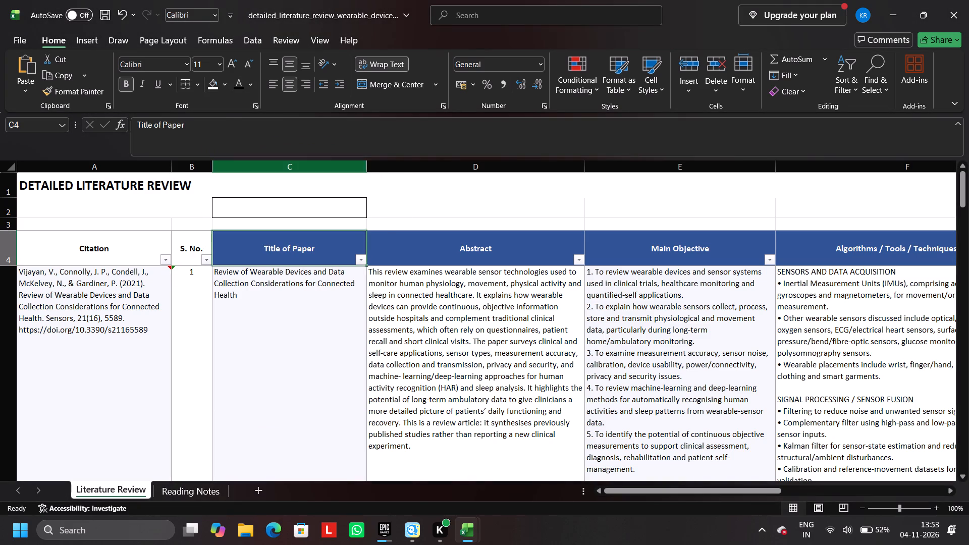
pyautogui.click(249, 84)
pyautogui.click(258, 177)
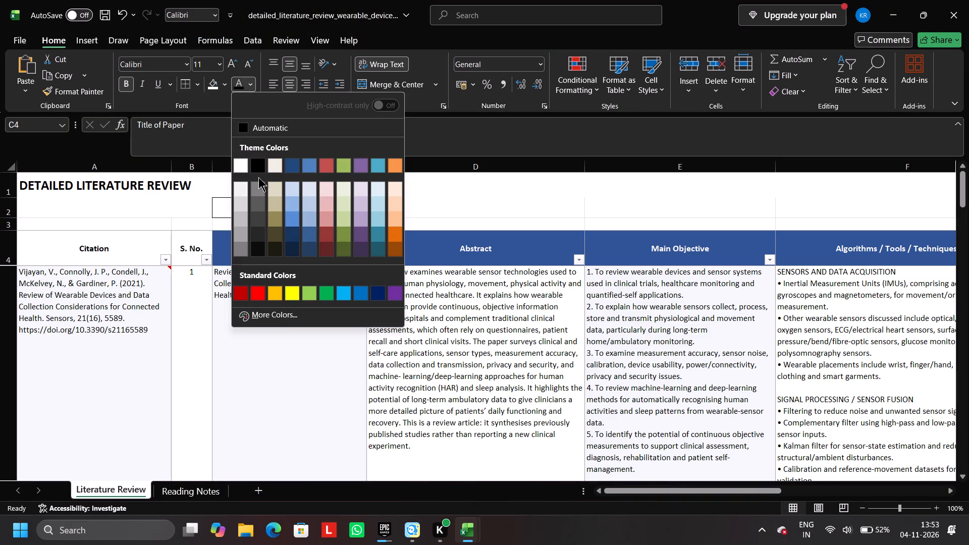
pyautogui.click(255, 162)
pyautogui.click(226, 89)
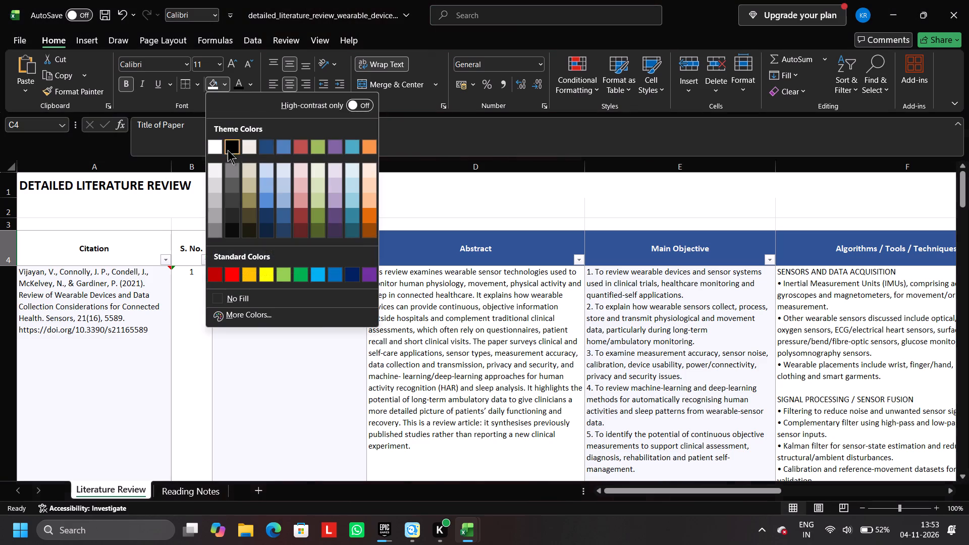
pyautogui.doubleClick(214, 147)
# Give the Abstract header cell (D4) black text and a white fill.
pyautogui.click(440, 246)
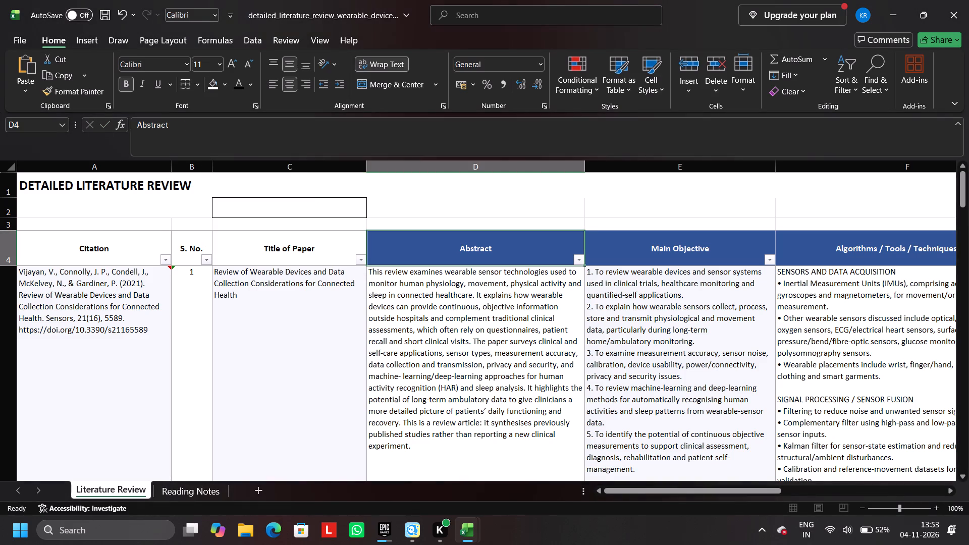
pyautogui.click(404, 248)
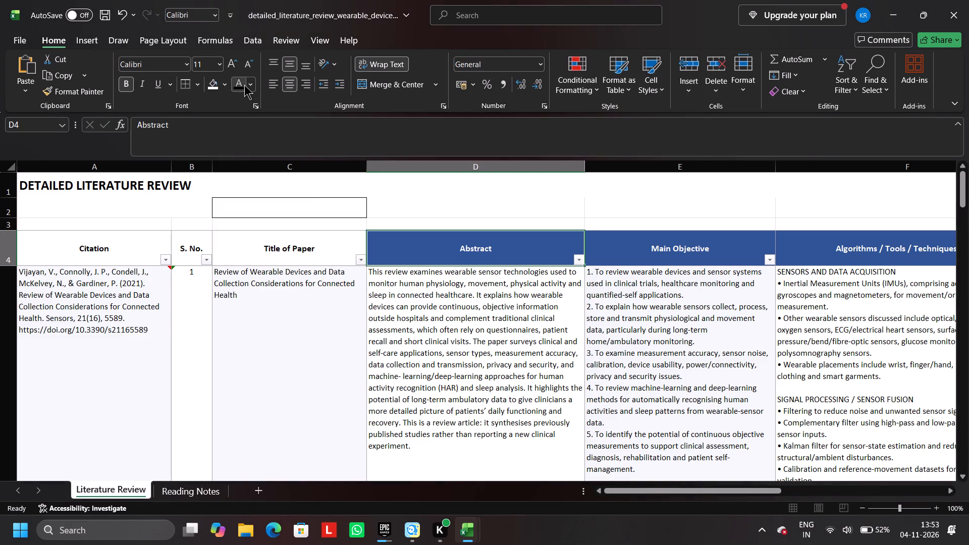
pyautogui.click(242, 89)
pyautogui.click(407, 257)
pyautogui.click(208, 84)
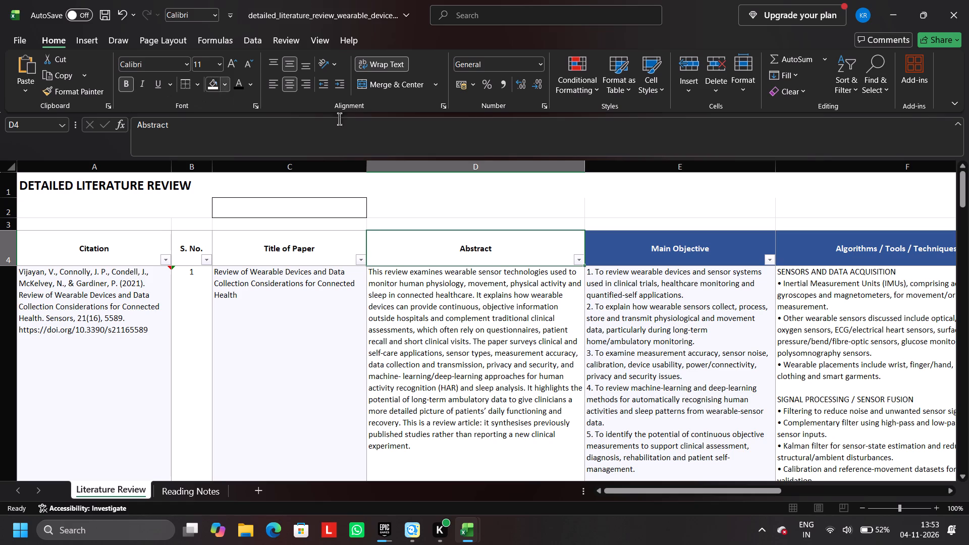
# Apply black text and a white fill to the Main Objective and Algorithms / Tools / Techniques Used header cells (E4 and F4).
pyautogui.click(640, 258)
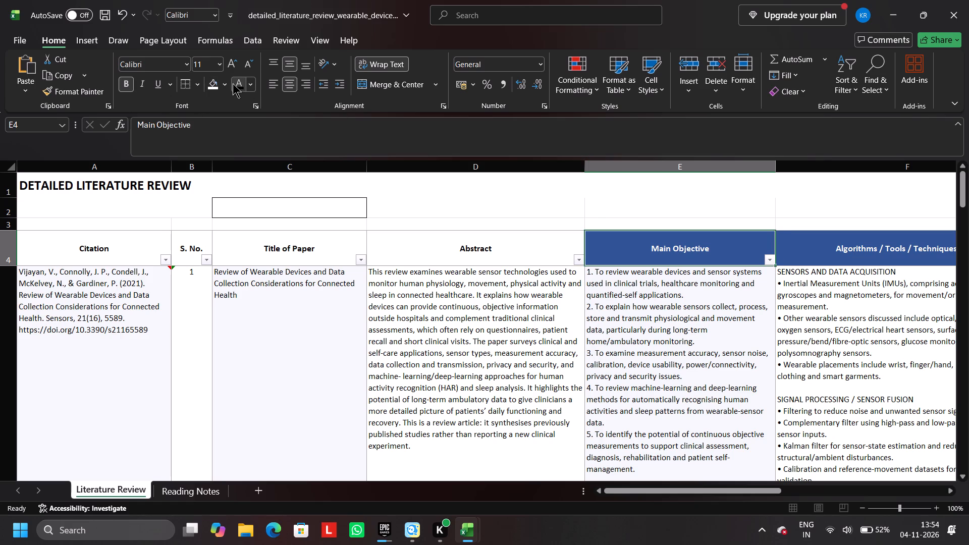
pyautogui.click(233, 83)
pyautogui.click(214, 88)
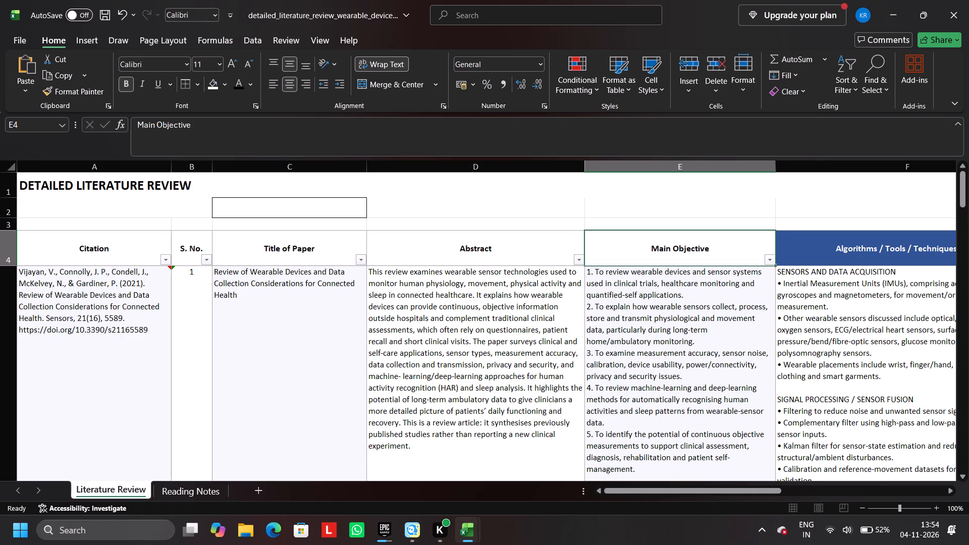
pyautogui.click(866, 261)
pyautogui.click(235, 85)
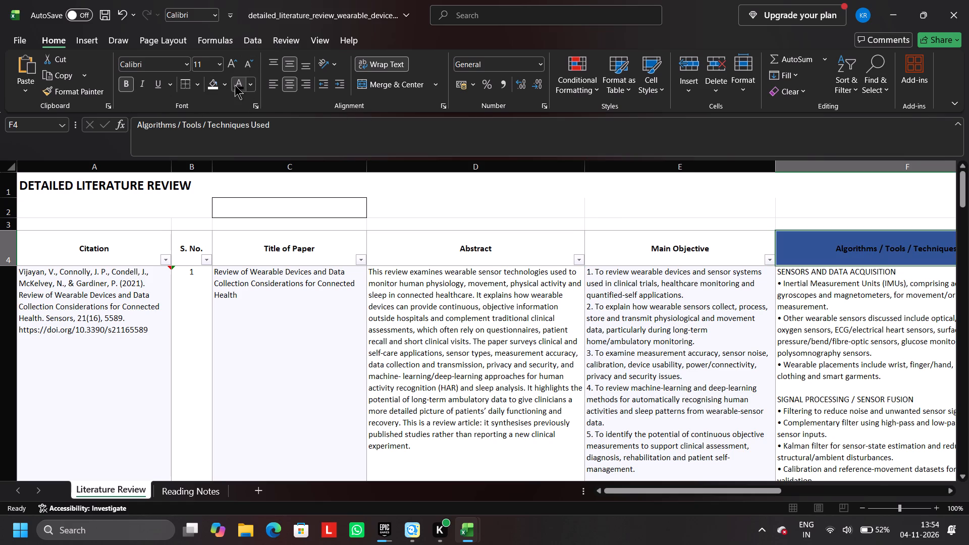
pyautogui.click(217, 87)
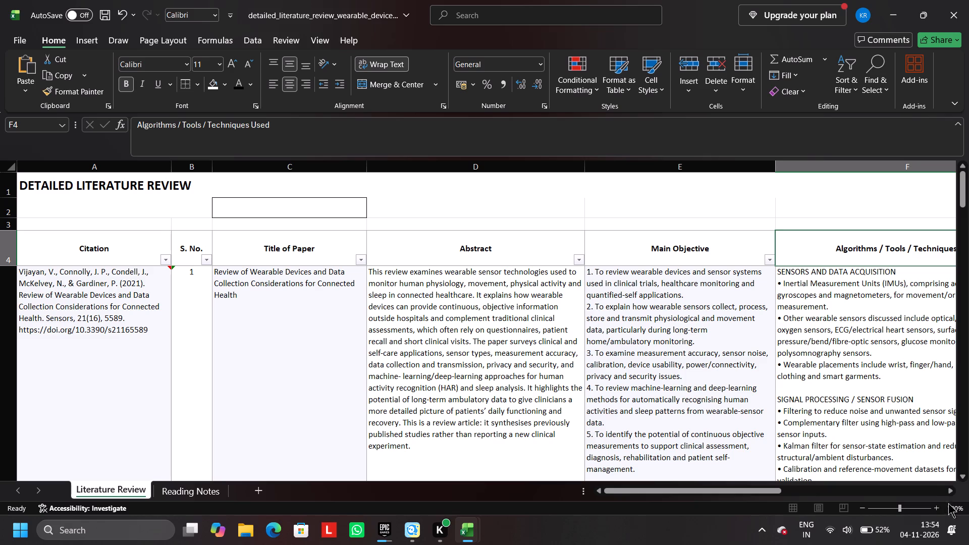
# Apply black text and a white fill to the Advantages and Gaps / Limitations header cells (G4 and H4).
pyautogui.tripleClick(947, 491)
pyautogui.click(947, 490)
pyautogui.doubleClick(945, 485)
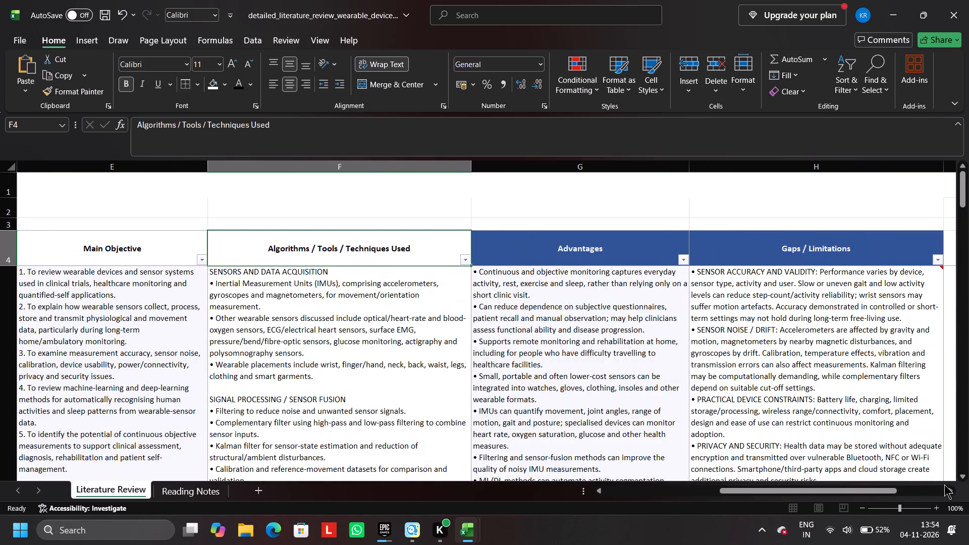
pyautogui.click(629, 243)
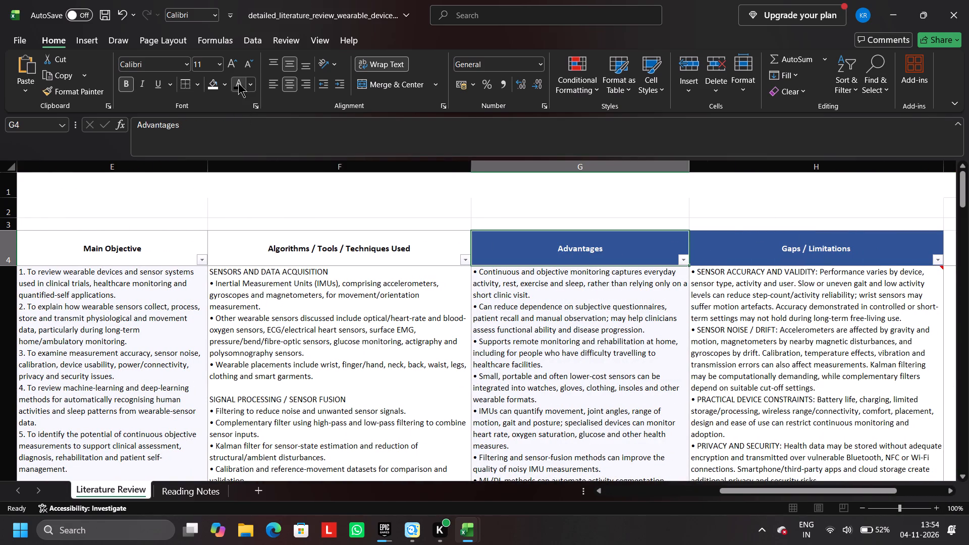
pyautogui.click(238, 83)
pyautogui.click(211, 86)
pyautogui.click(825, 249)
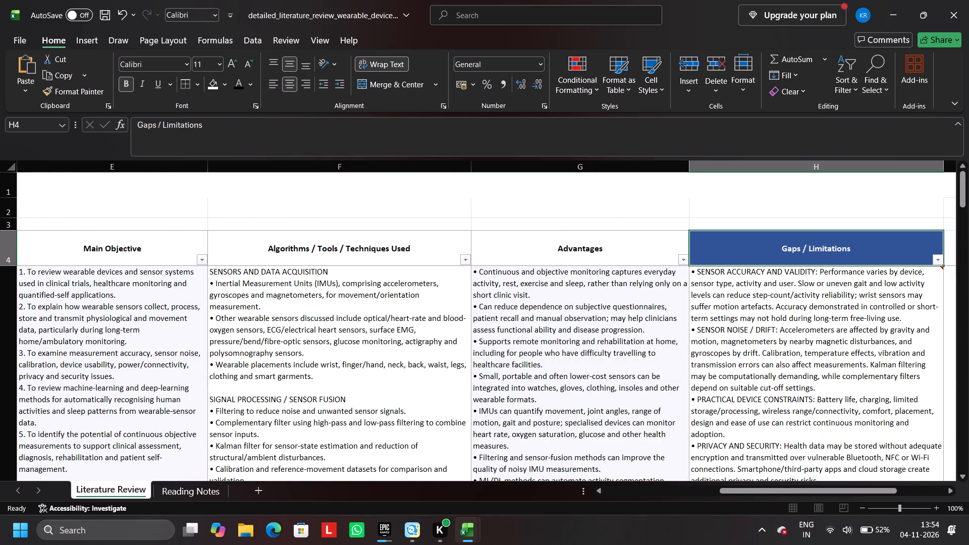
pyautogui.click(233, 87)
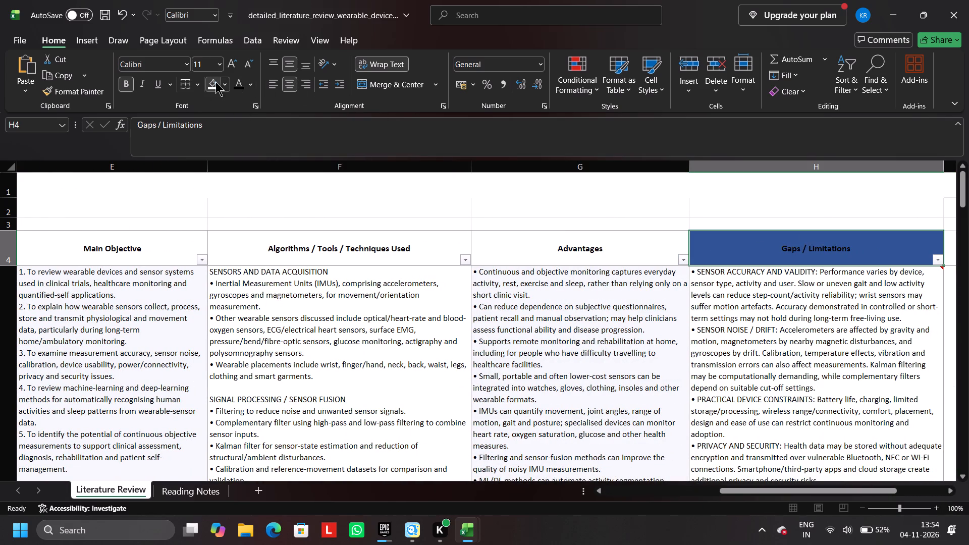
pyautogui.click(216, 82)
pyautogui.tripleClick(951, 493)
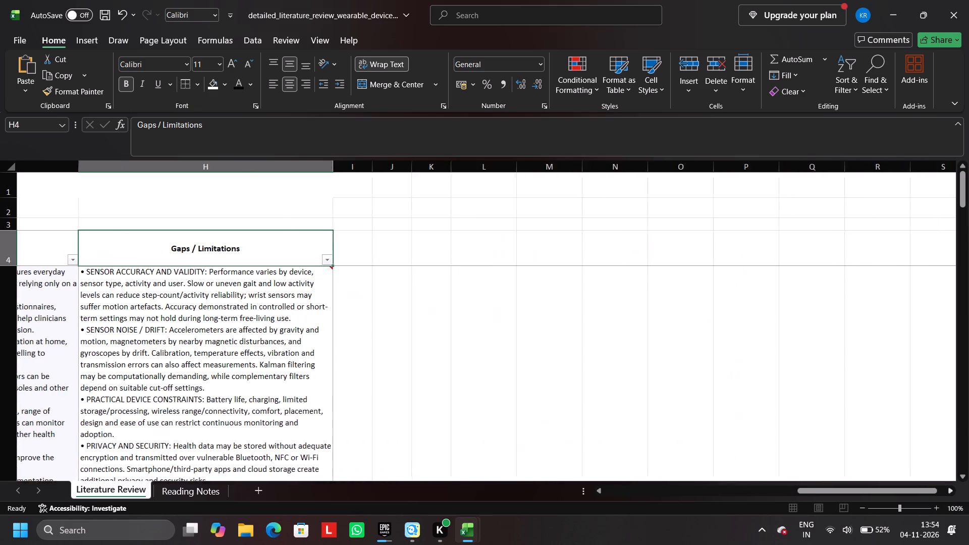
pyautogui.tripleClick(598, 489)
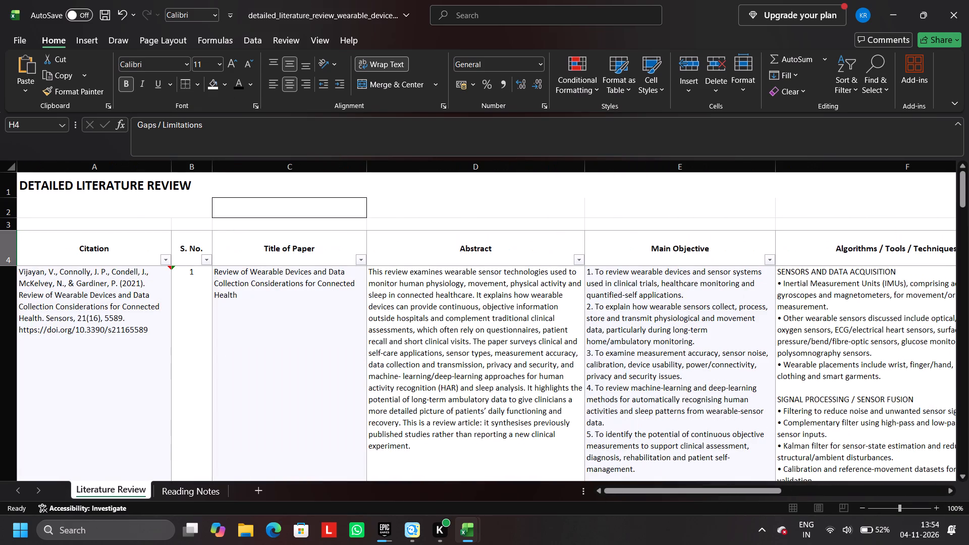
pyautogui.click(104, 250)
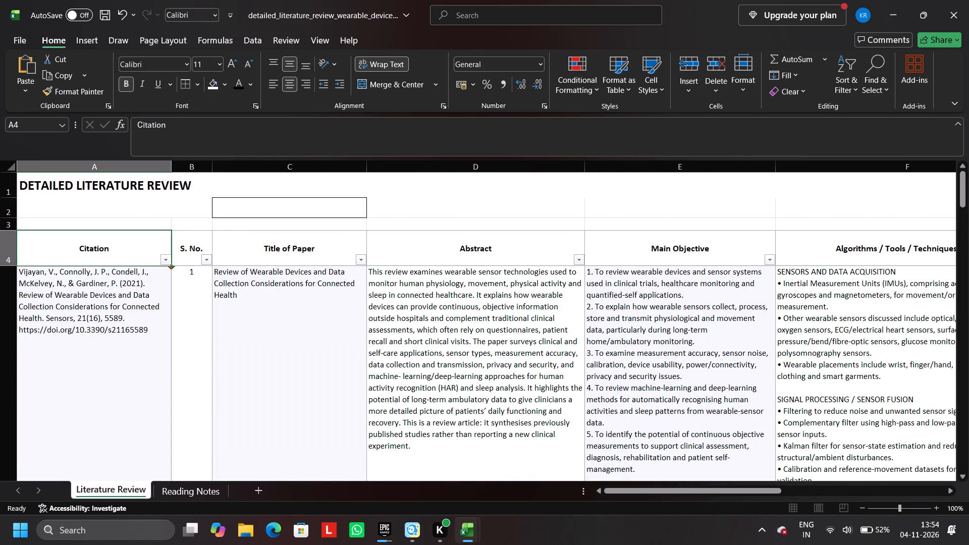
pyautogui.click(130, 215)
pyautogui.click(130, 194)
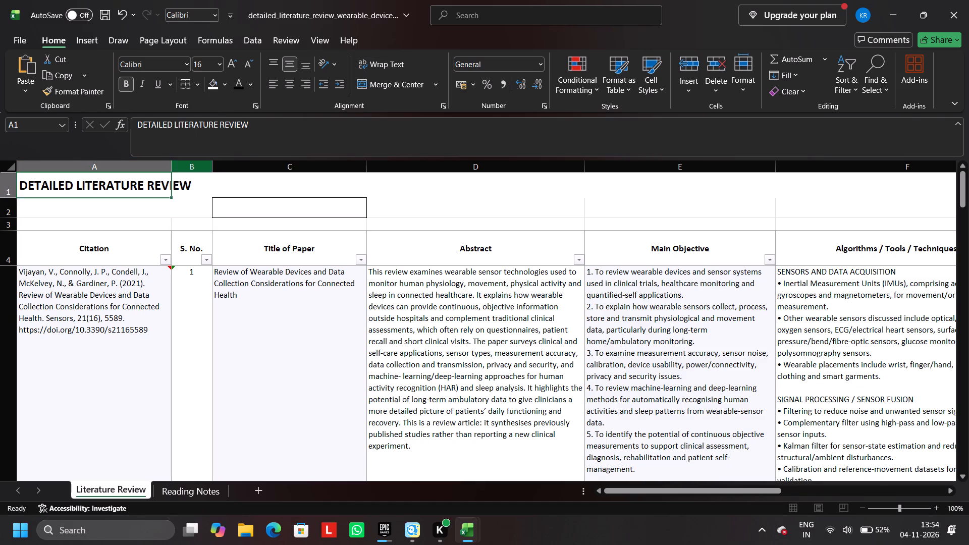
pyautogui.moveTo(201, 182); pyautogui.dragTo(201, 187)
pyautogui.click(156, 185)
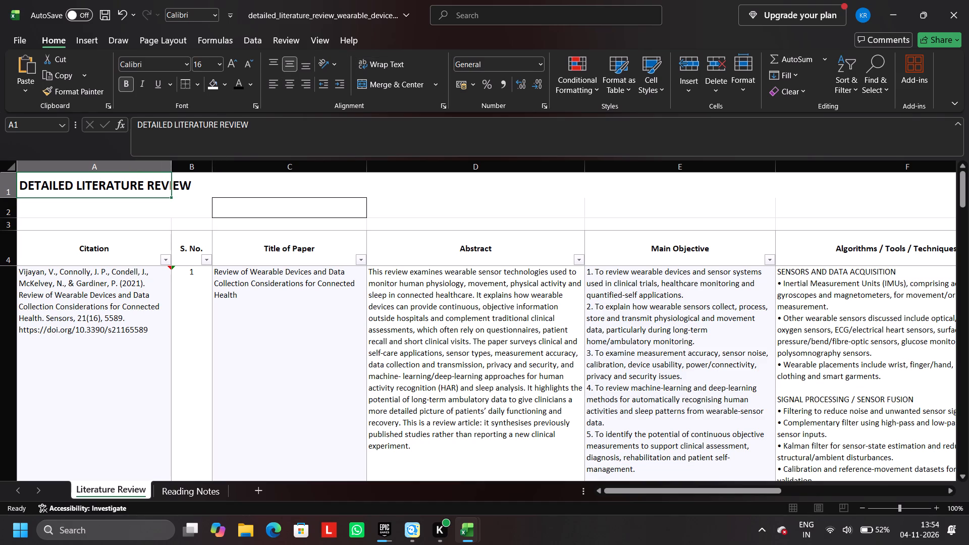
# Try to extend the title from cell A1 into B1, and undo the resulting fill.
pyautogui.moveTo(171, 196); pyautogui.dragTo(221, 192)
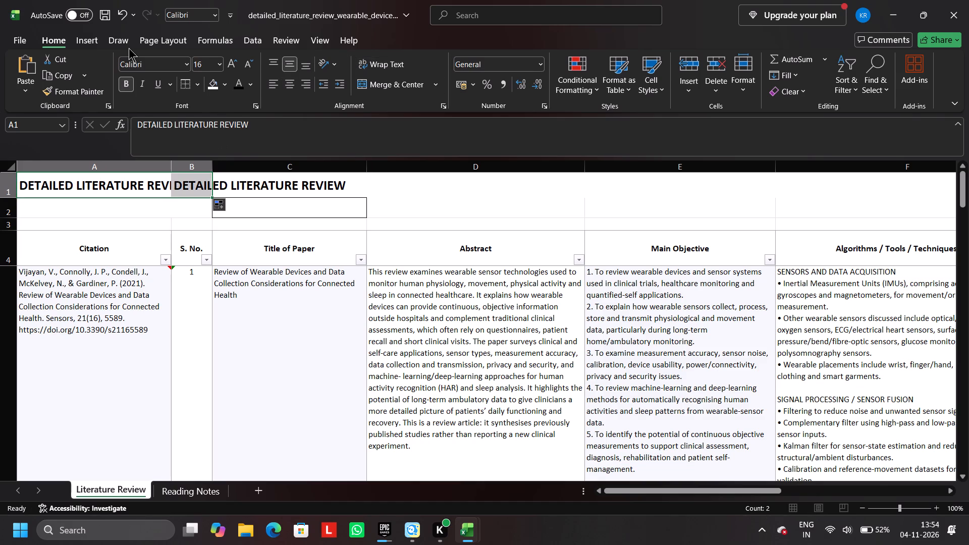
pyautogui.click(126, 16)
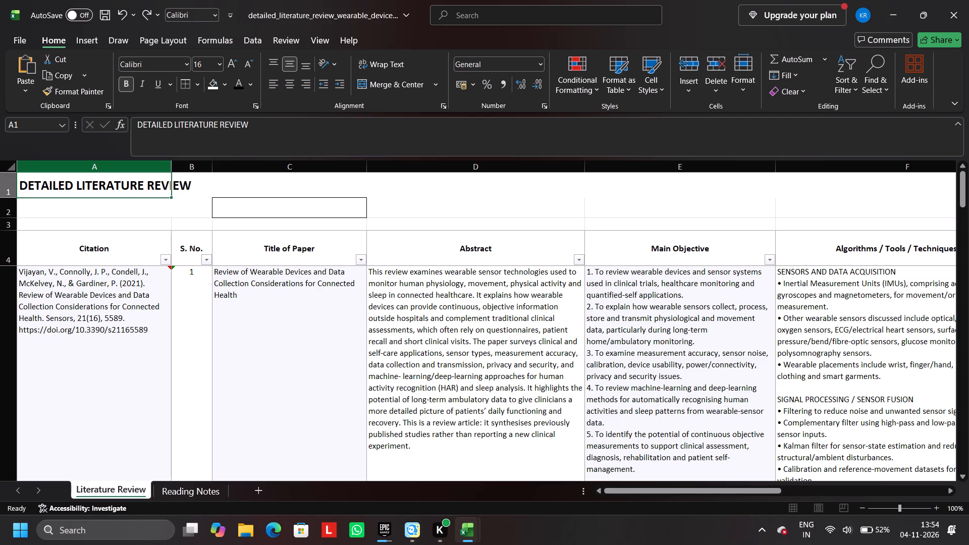
# Merge and center cells A1 and B1 containing the title DETAILED LITERATURE REVIEW.
pyautogui.click(171, 189)
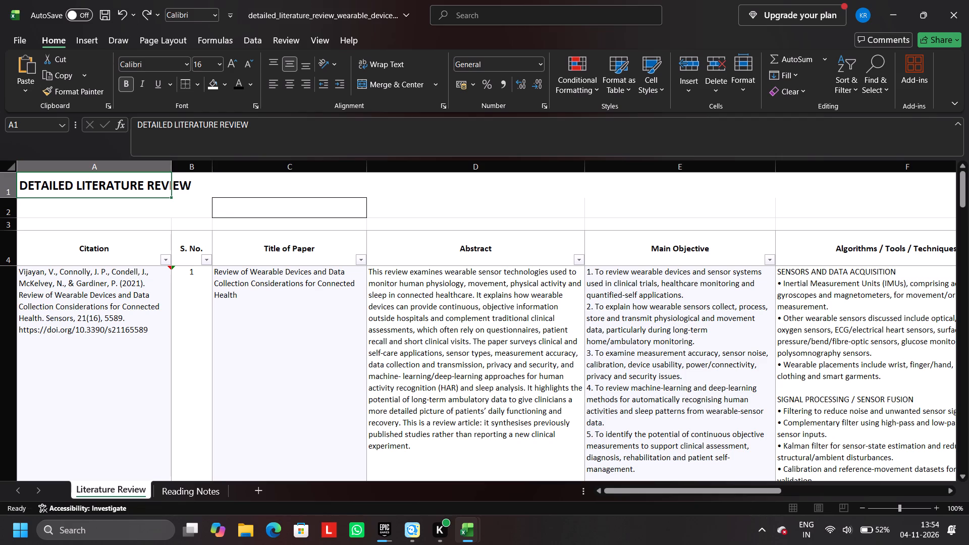
pyautogui.click(146, 206)
pyautogui.click(146, 191)
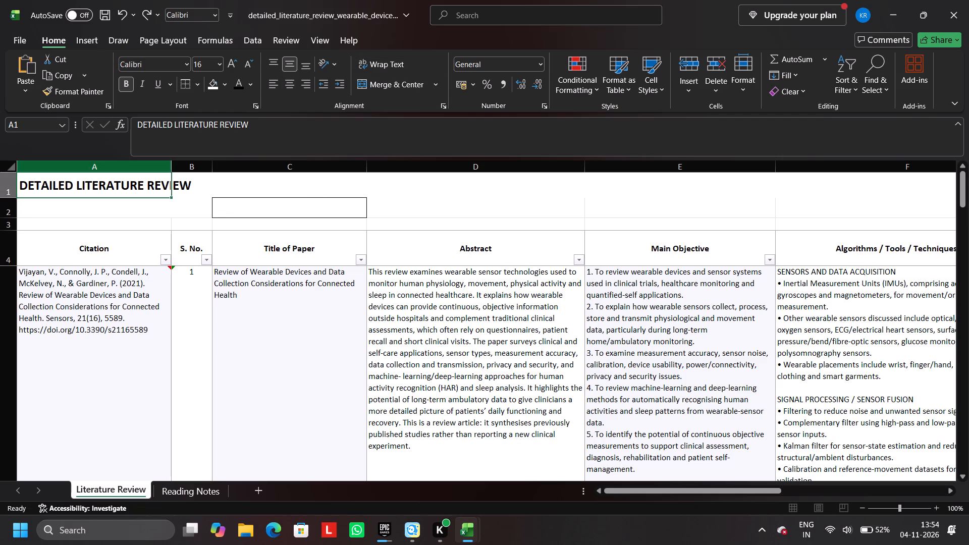
pyautogui.moveTo(150, 186); pyautogui.dragTo(185, 184)
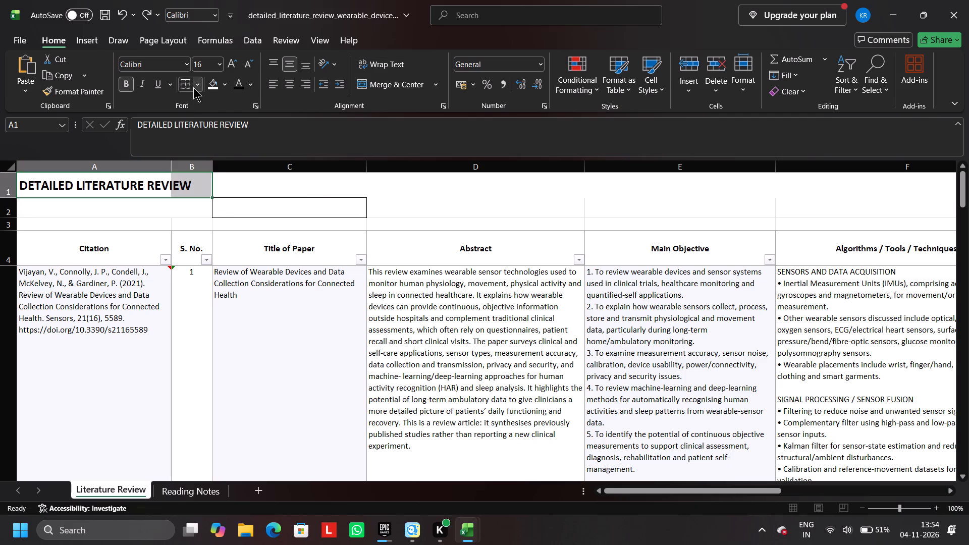
pyautogui.click(403, 80)
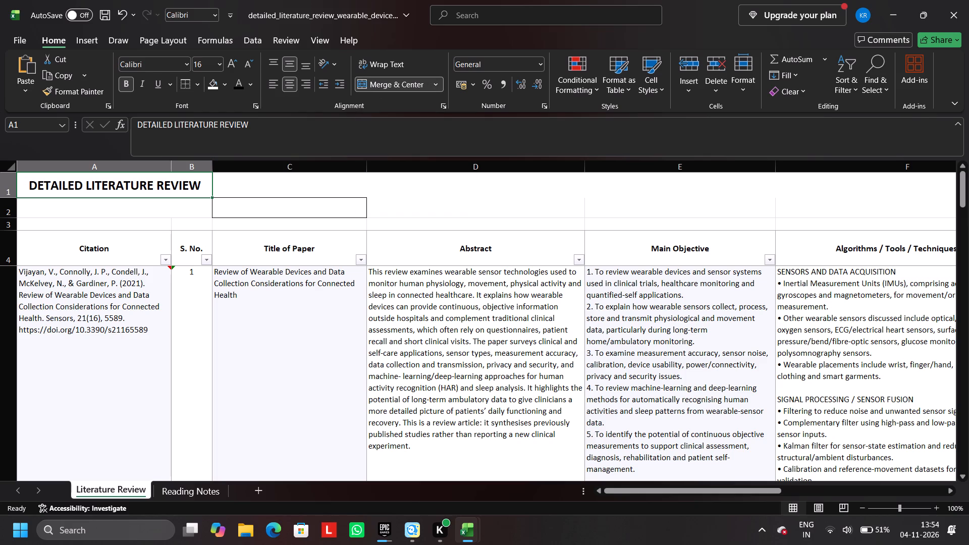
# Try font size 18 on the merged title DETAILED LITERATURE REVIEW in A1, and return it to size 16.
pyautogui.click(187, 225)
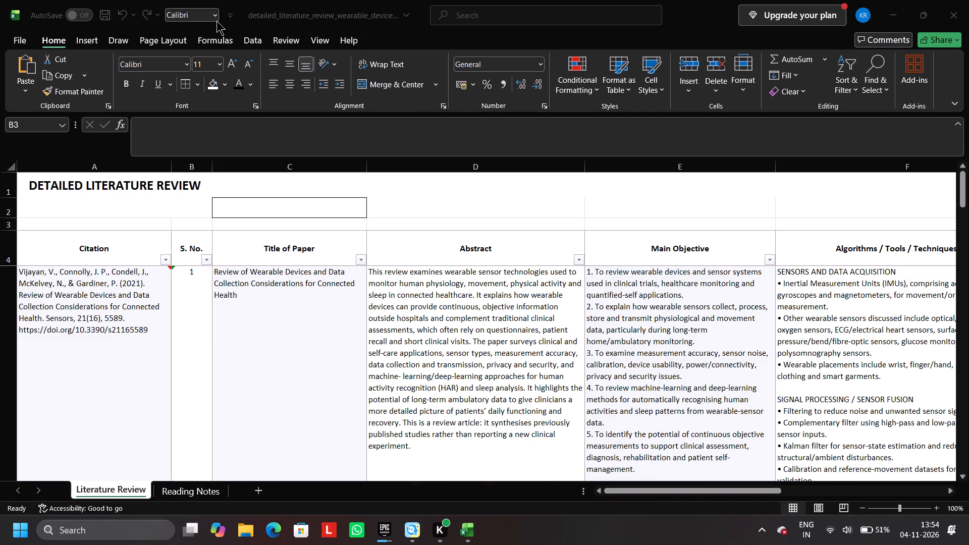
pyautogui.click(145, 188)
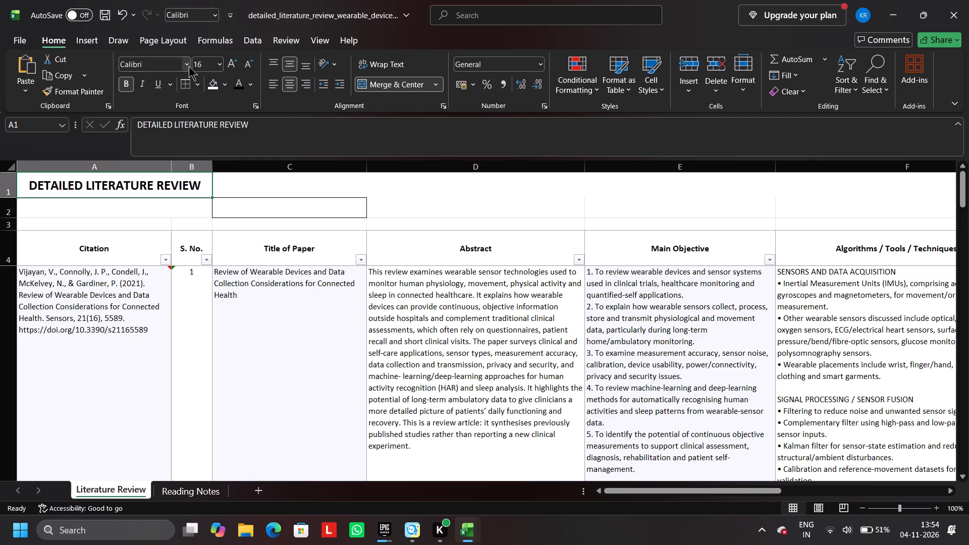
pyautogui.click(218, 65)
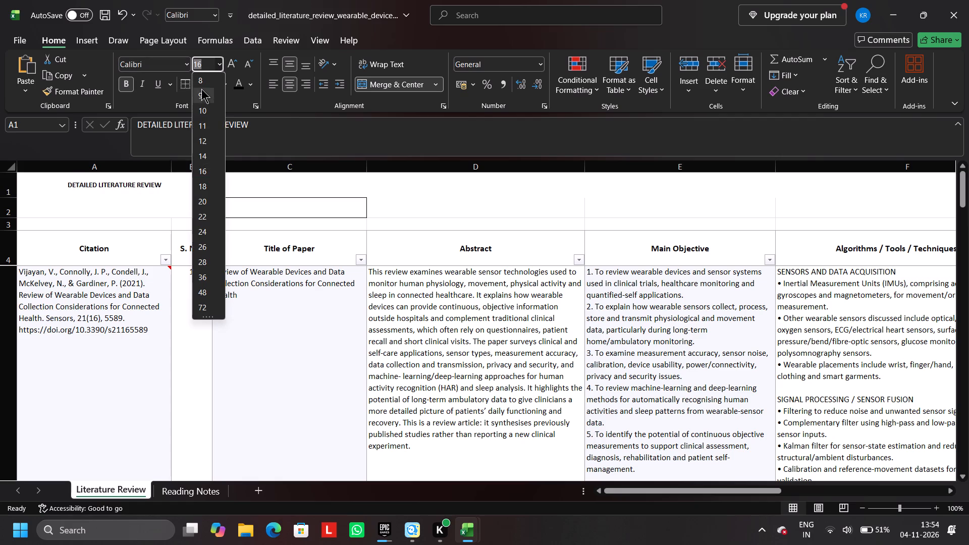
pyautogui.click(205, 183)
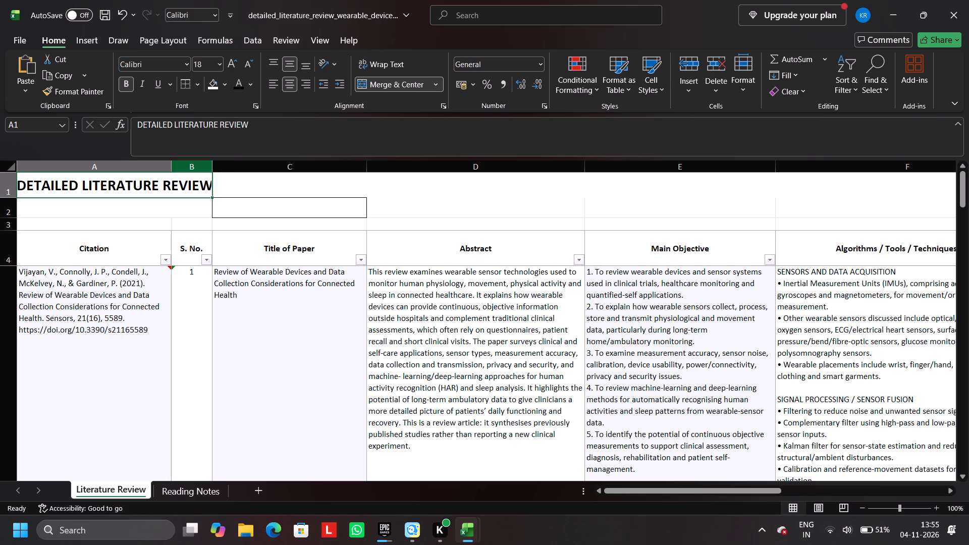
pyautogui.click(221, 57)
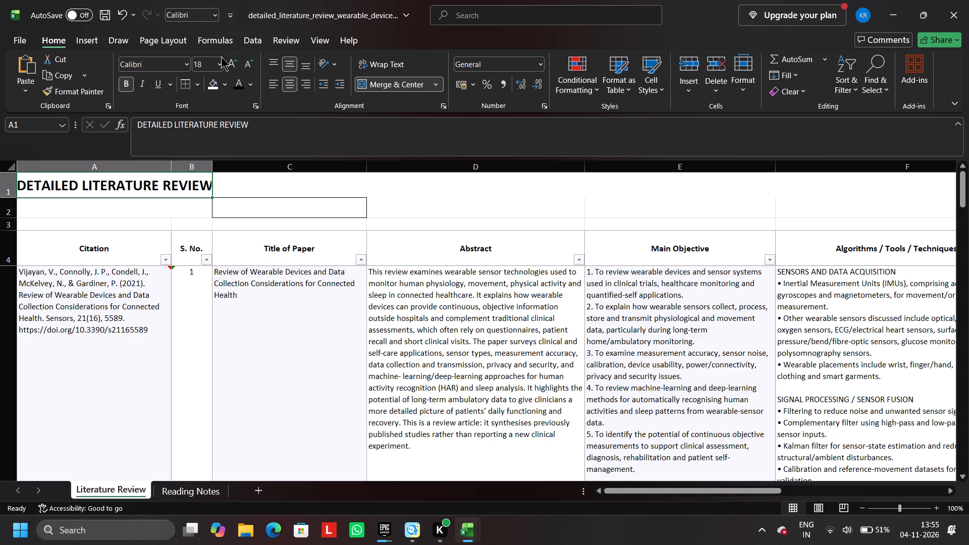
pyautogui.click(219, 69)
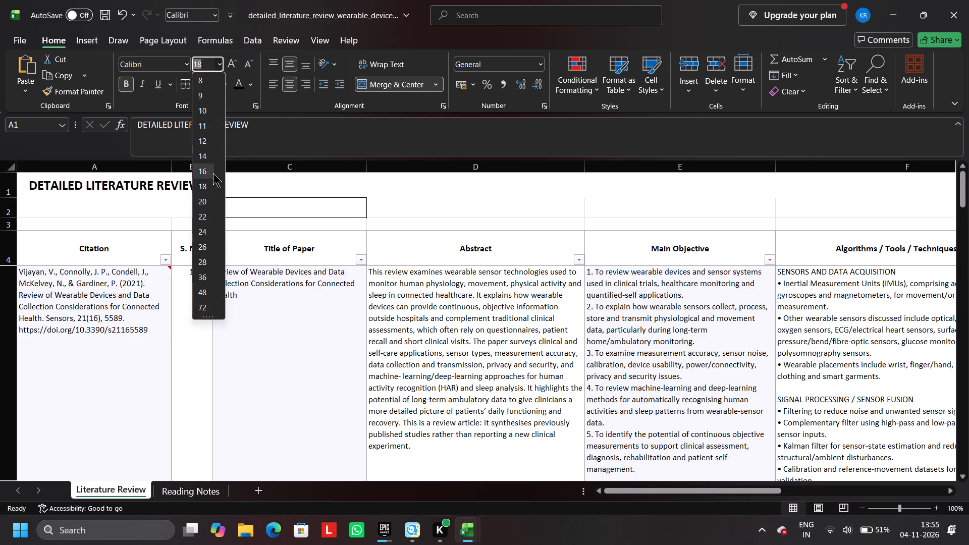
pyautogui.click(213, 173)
# Change the title in A1 to the Cambria headings font at size 14.
pyautogui.click(189, 66)
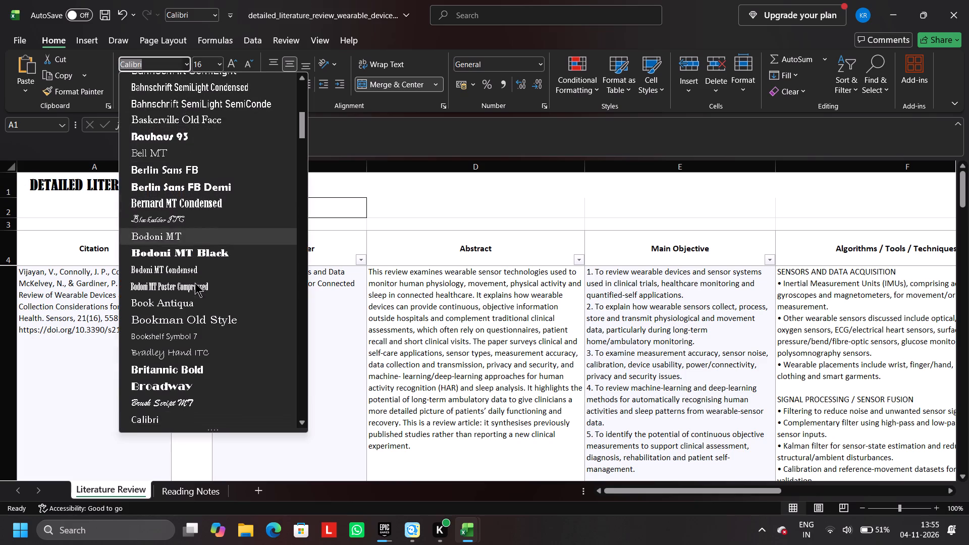
pyautogui.scroll(-9, 199, 311)
pyautogui.scroll(7, 200, 311)
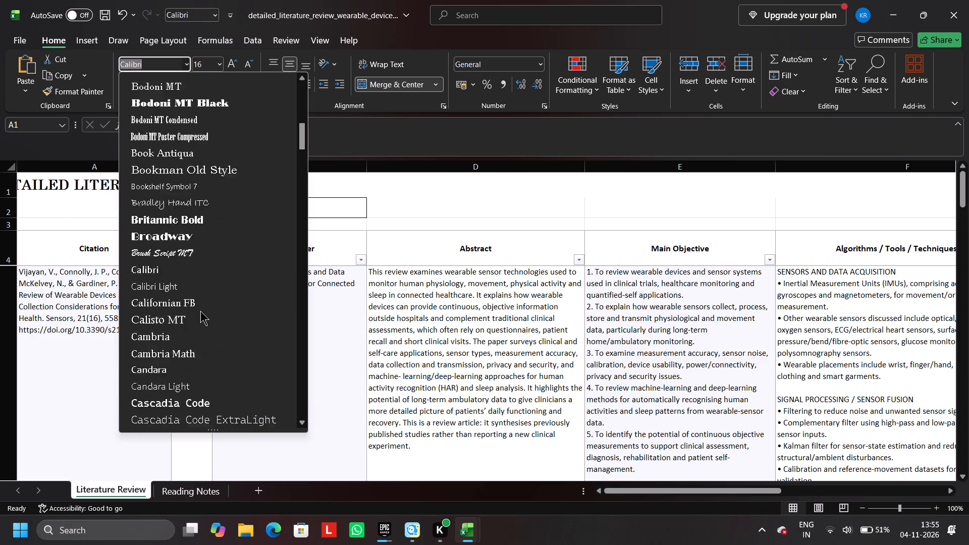
pyautogui.scroll(18, 200, 311)
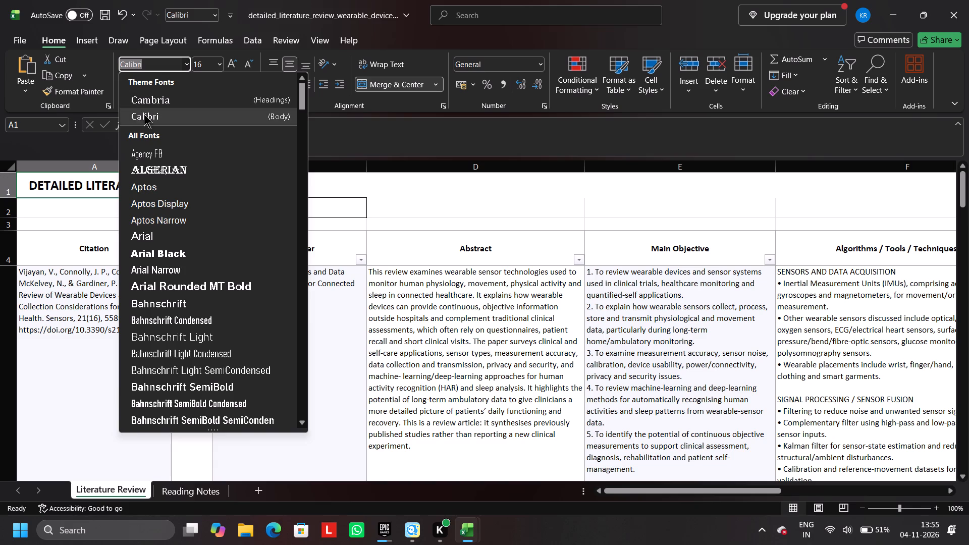
pyautogui.click(155, 98)
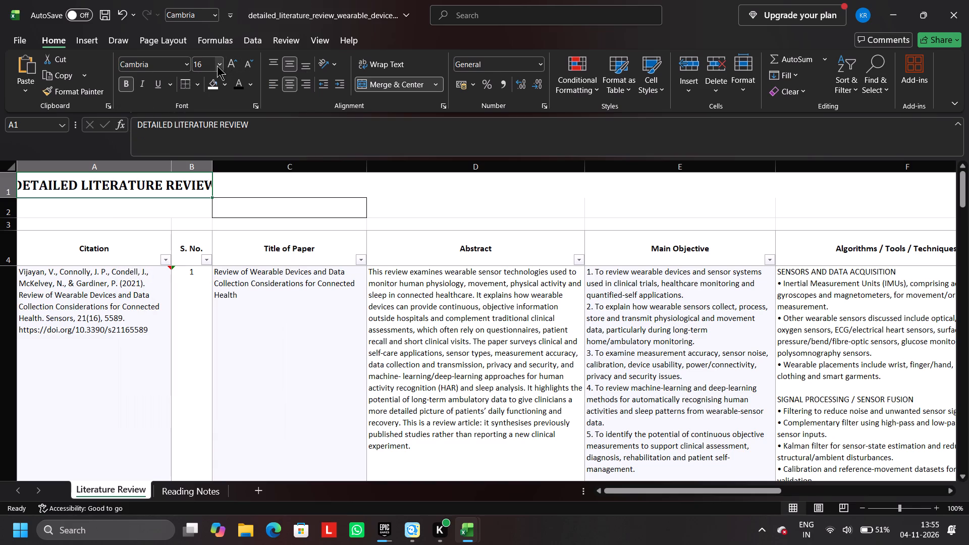
pyautogui.doubleClick(217, 66)
pyautogui.click(220, 65)
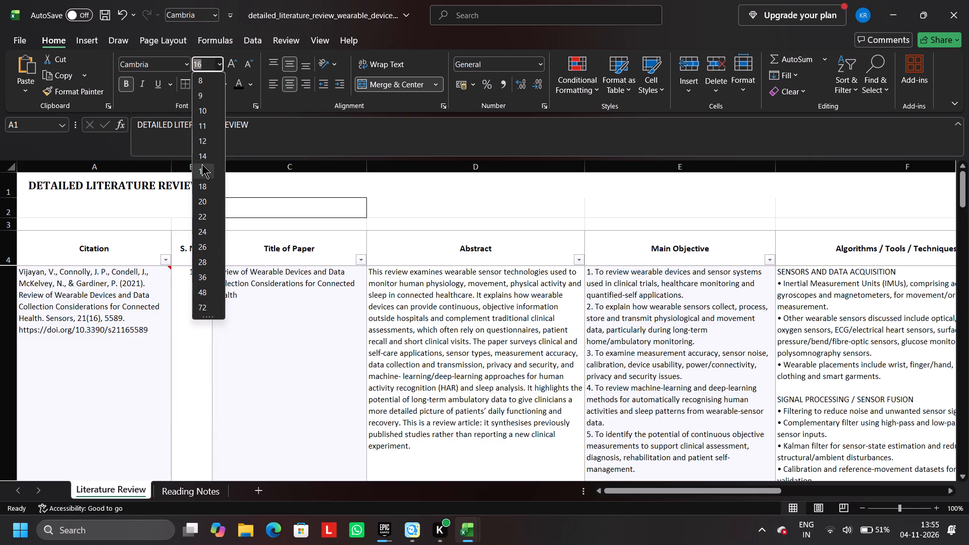
pyautogui.click(202, 157)
# Set the font size of the Citation and S. No. header cells (A4 and B4) to 14.
pyautogui.moveTo(120, 261); pyautogui.dragTo(118, 256)
pyautogui.click(217, 63)
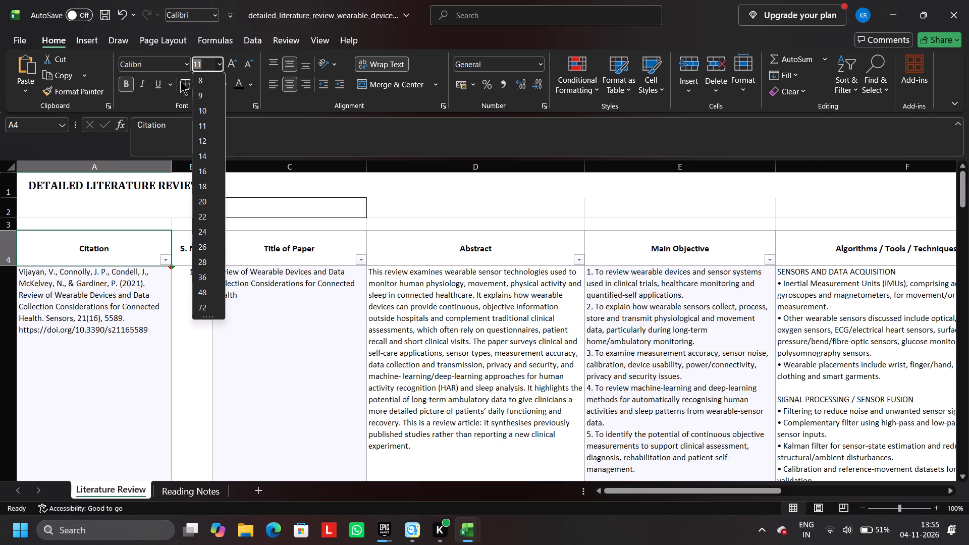
pyautogui.click(166, 65)
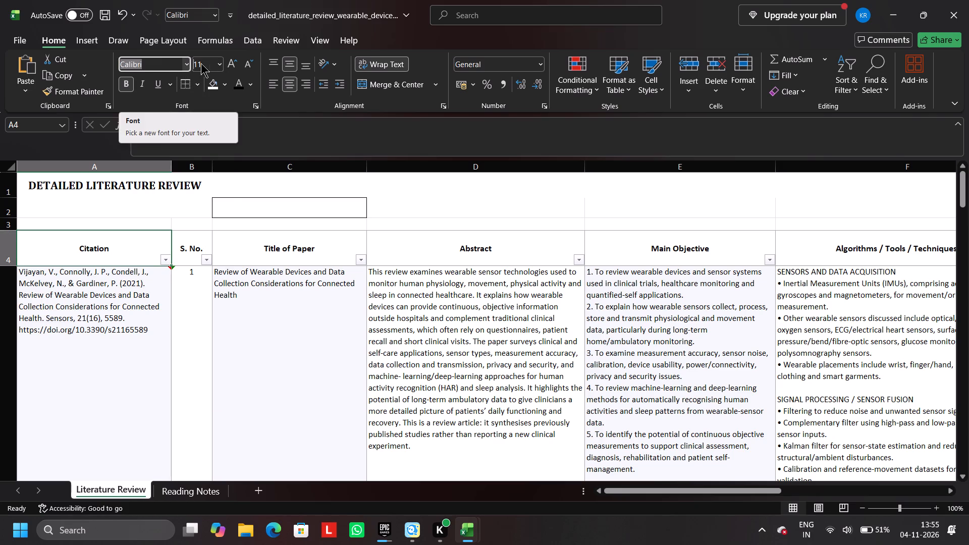
pyautogui.click(219, 67)
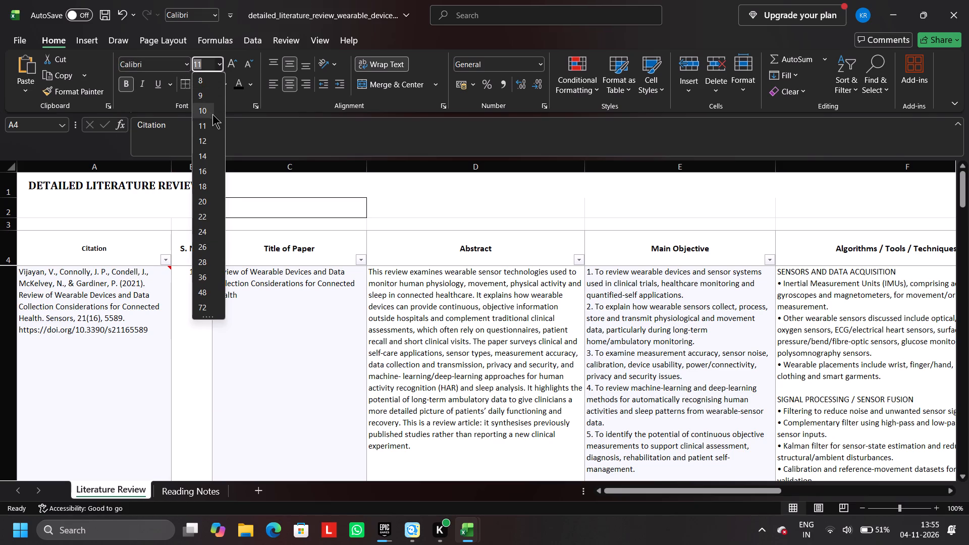
pyautogui.click(206, 150)
pyautogui.click(203, 242)
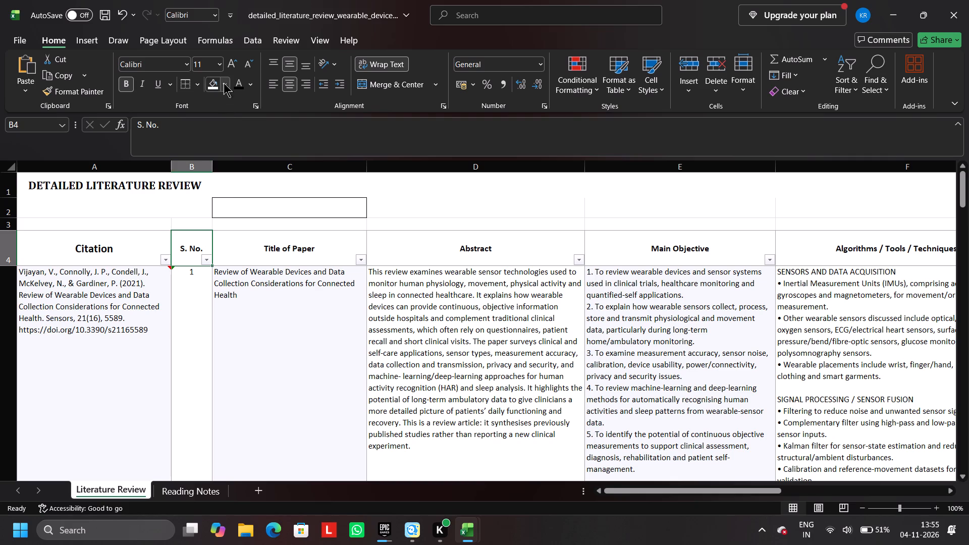
pyautogui.click(216, 64)
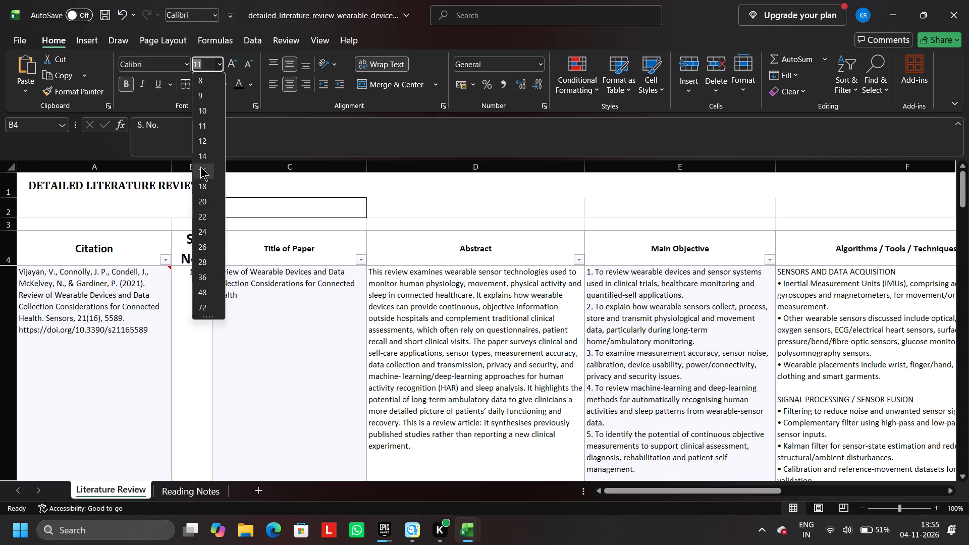
pyautogui.click(206, 155)
# Set the font size of the Title of Paper and Abstract header cells (C4 and D4) to 14.
pyautogui.click(247, 255)
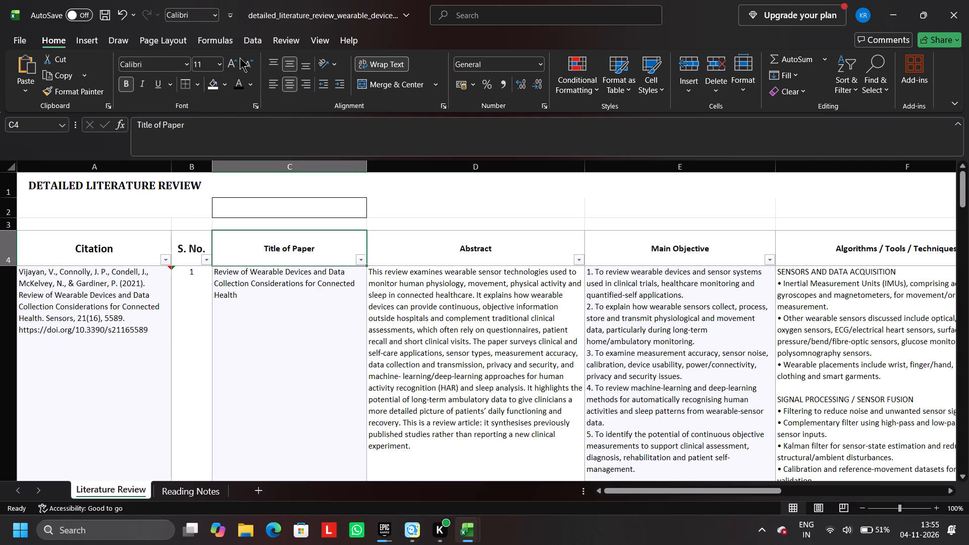
pyautogui.click(218, 65)
pyautogui.click(204, 154)
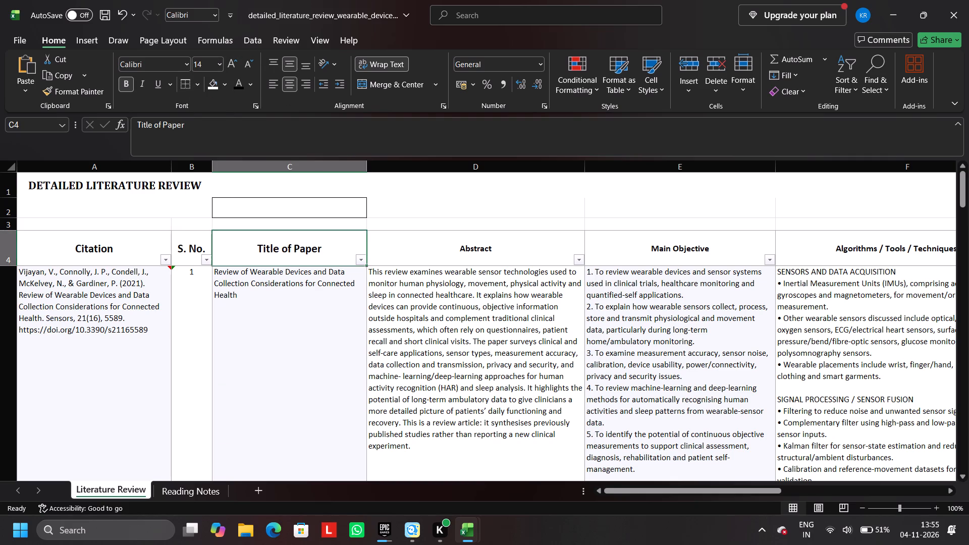
pyautogui.click(469, 255)
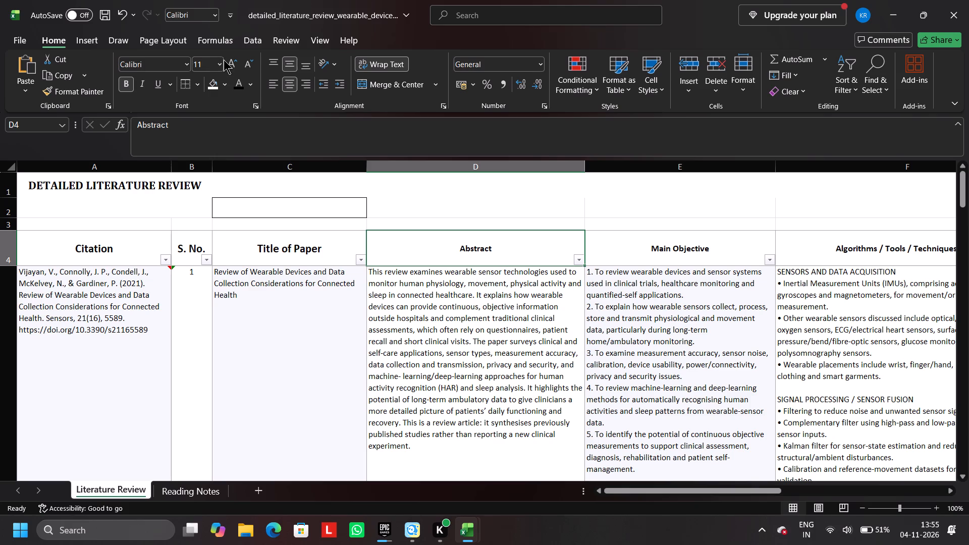
pyautogui.click(221, 63)
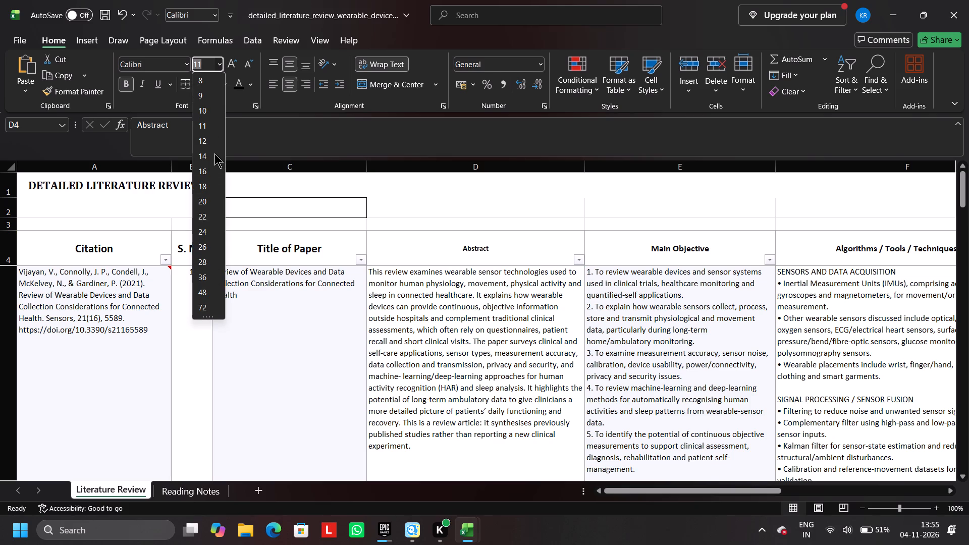
pyautogui.click(214, 153)
pyautogui.click(209, 152)
# Set the font size of the Main Objective and Algorithms / Tools / Techniques Used header cells (E4 and F4) to 14.
pyautogui.click(703, 247)
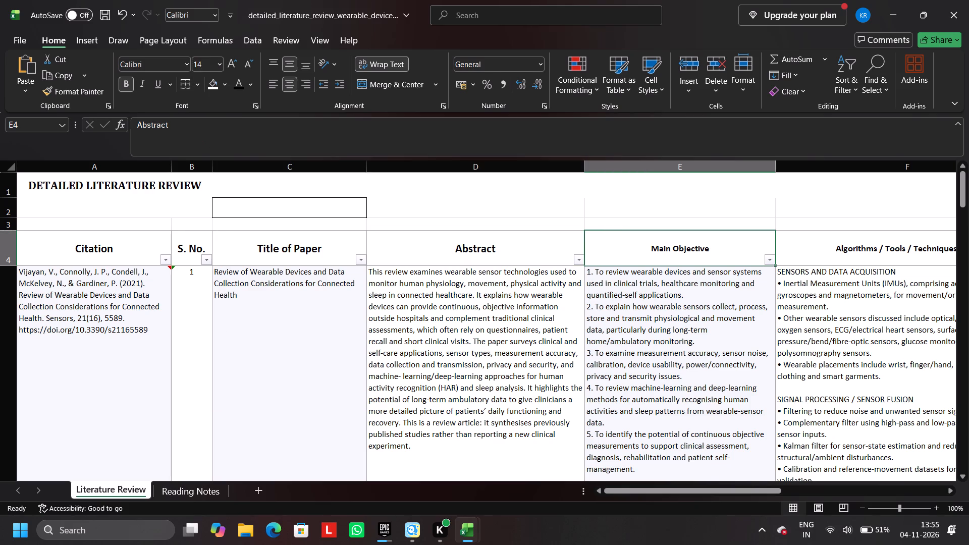
pyautogui.click(218, 66)
pyautogui.click(210, 157)
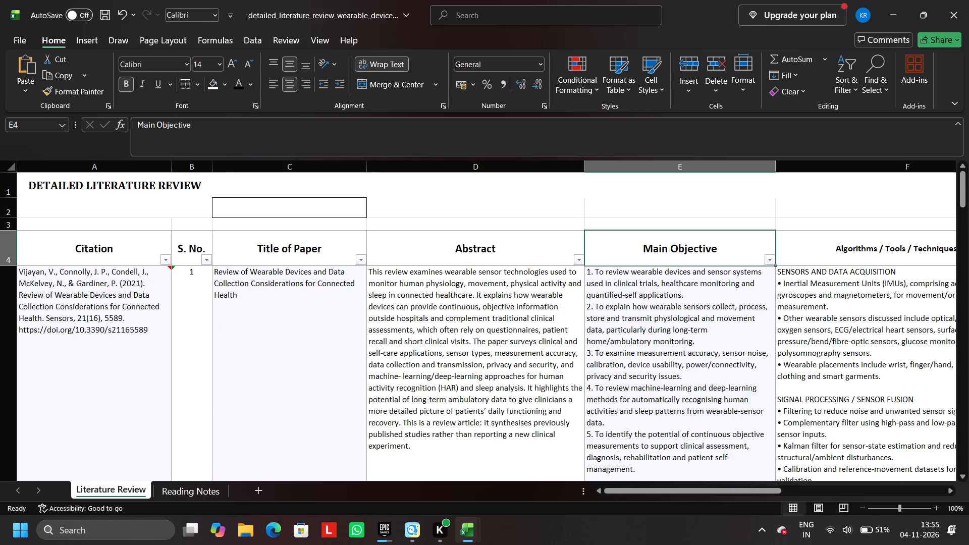
pyautogui.click(794, 244)
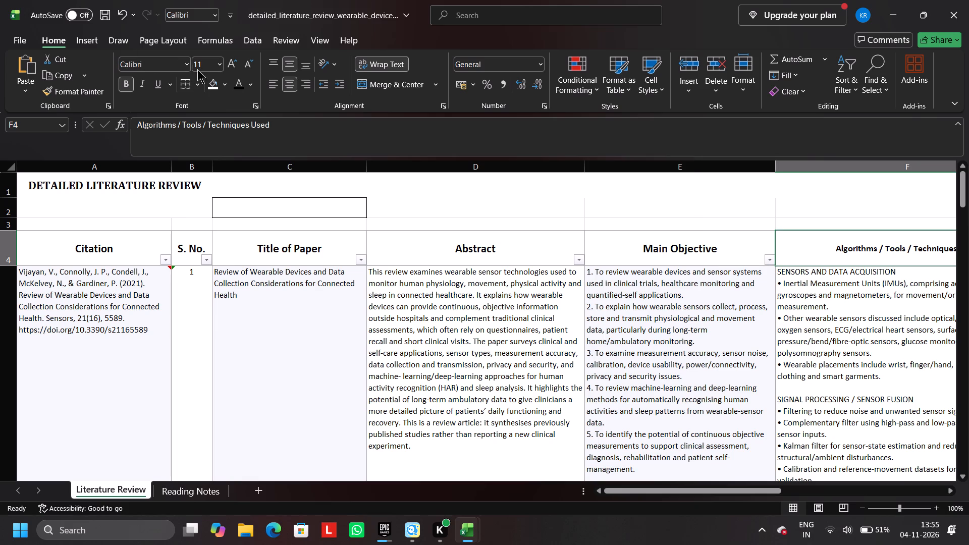
pyautogui.click(219, 67)
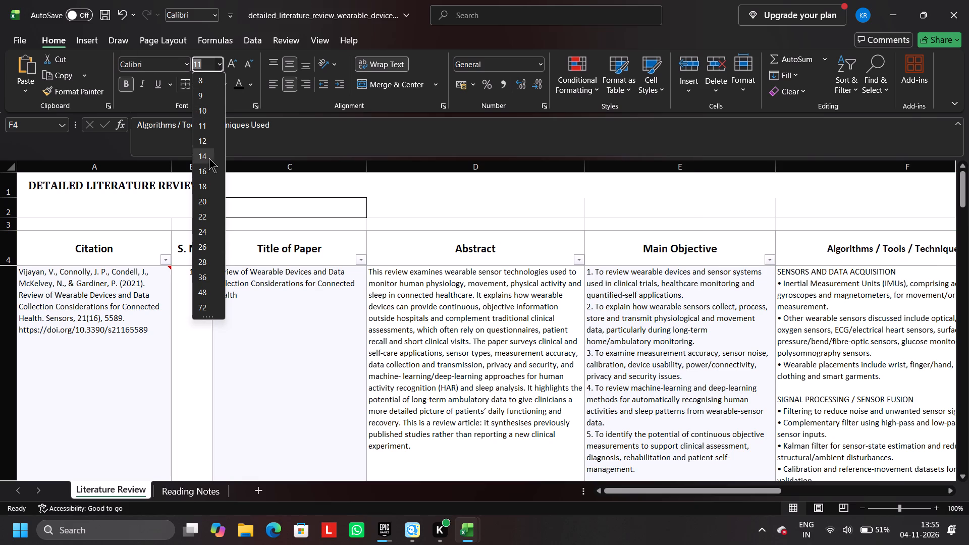
pyautogui.click(207, 161)
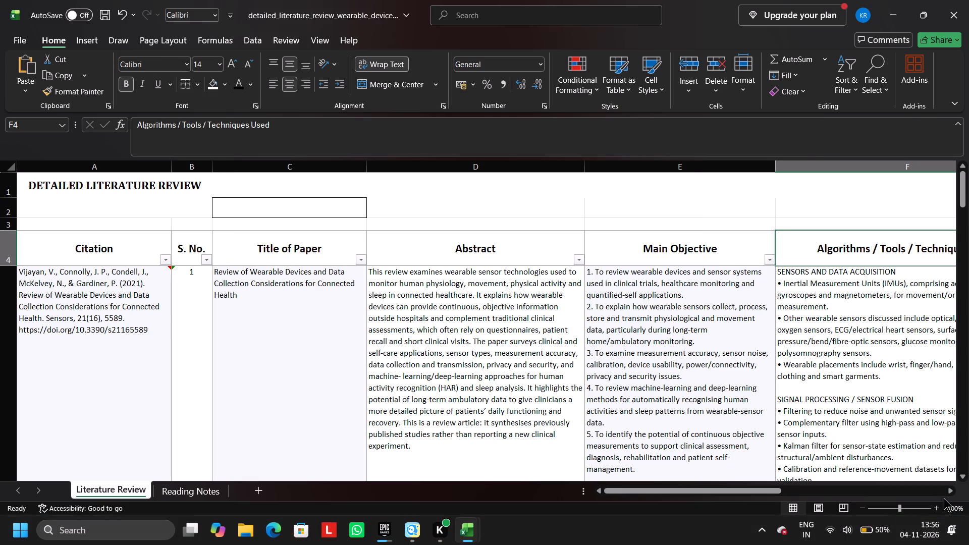
# Set the font size of the Advantages and Gaps / Limitations header cells (G4 and H4) to 14.
pyautogui.tripleClick(953, 492)
pyautogui.doubleClick(953, 493)
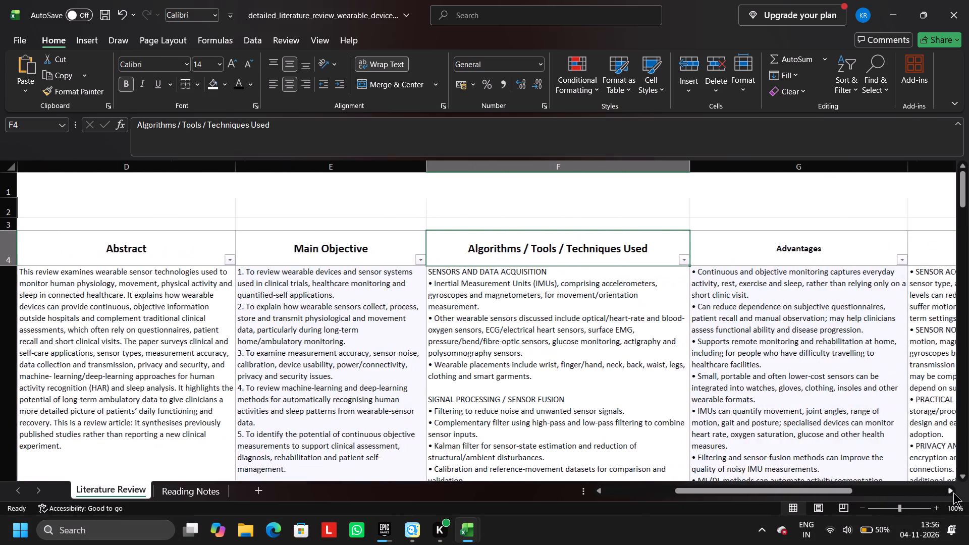
pyautogui.click(316, 240)
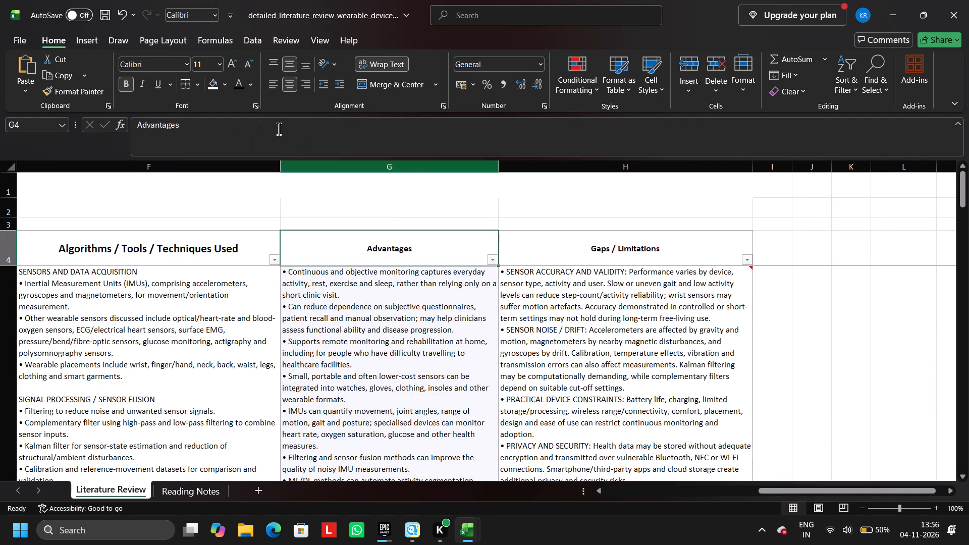
pyautogui.click(218, 67)
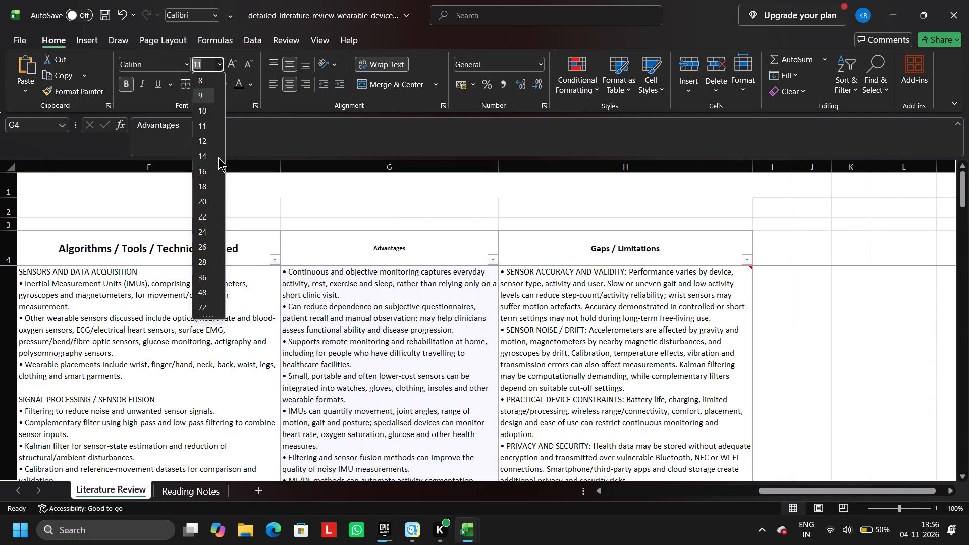
pyautogui.click(214, 156)
pyautogui.click(205, 155)
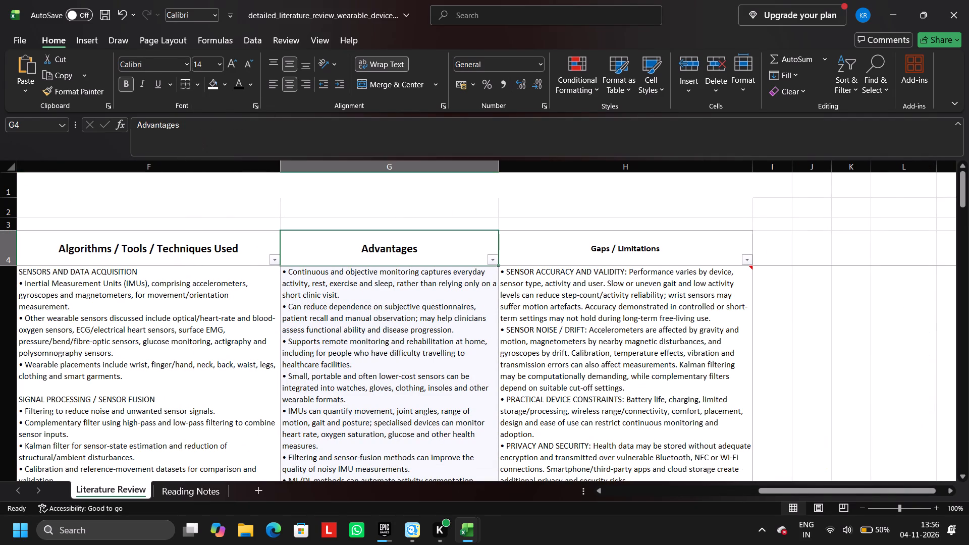
pyautogui.click(568, 241)
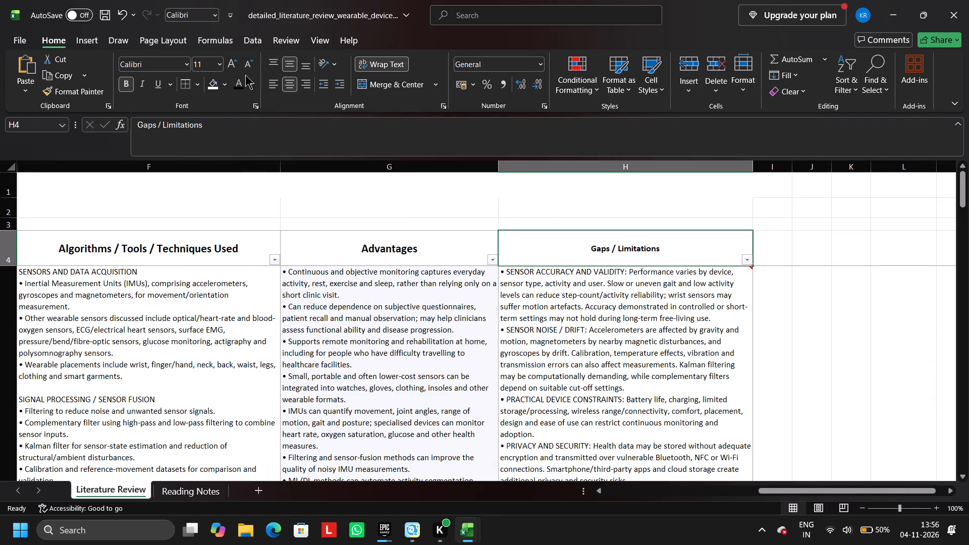
pyautogui.click(222, 66)
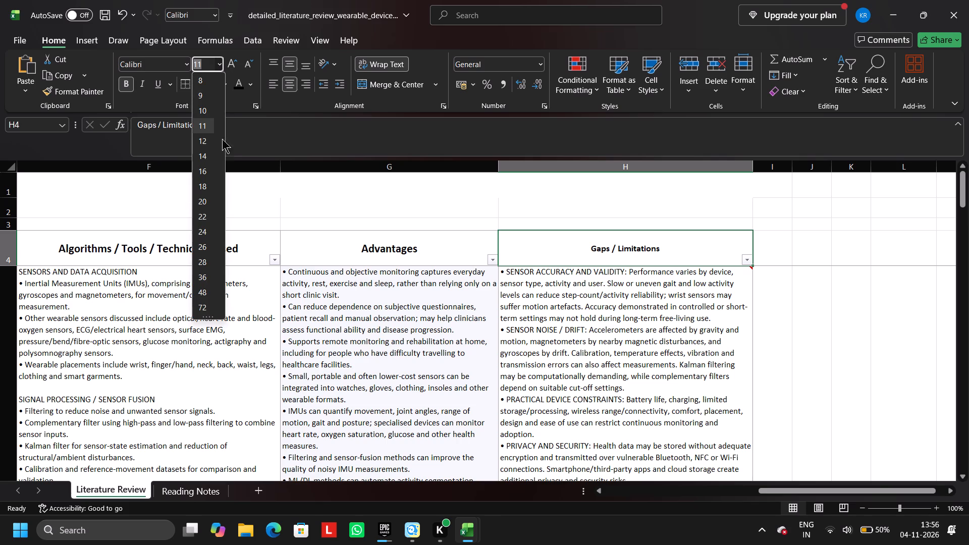
pyautogui.click(210, 155)
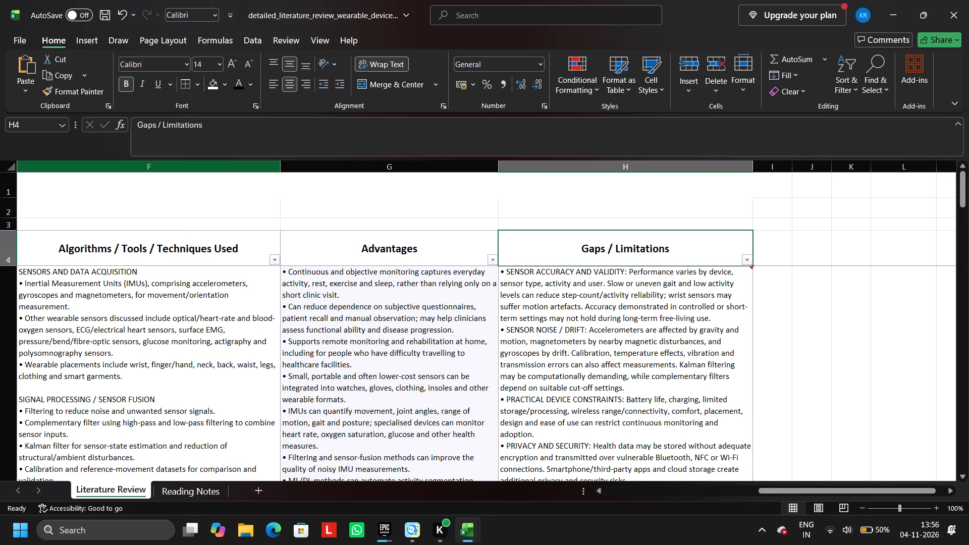
# Apply the Cambria font to the DETAILED LITERATURE REVIEW title in the merged cell A1.
pyautogui.tripleClick(599, 489)
pyautogui.doubleClick(599, 489)
pyautogui.doubleClick(599, 488)
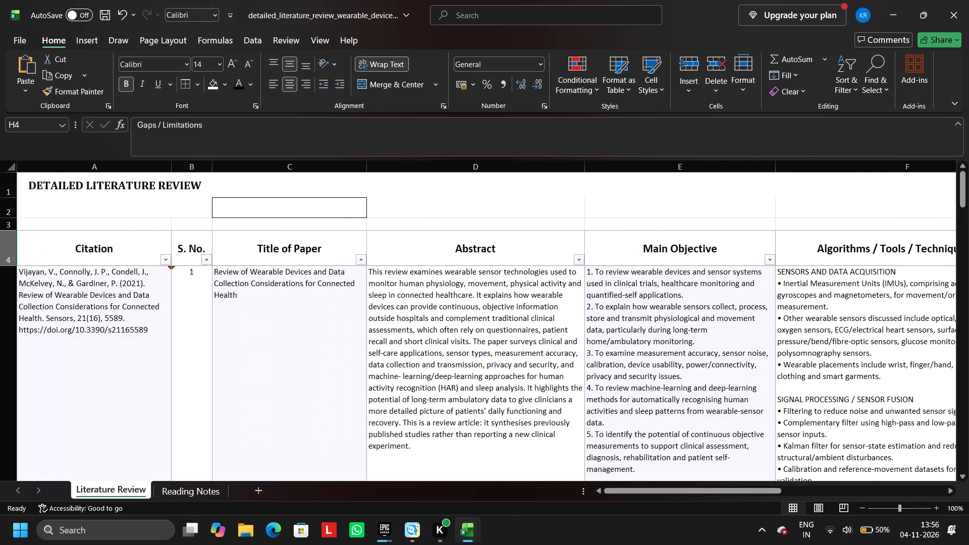
pyautogui.click(147, 307)
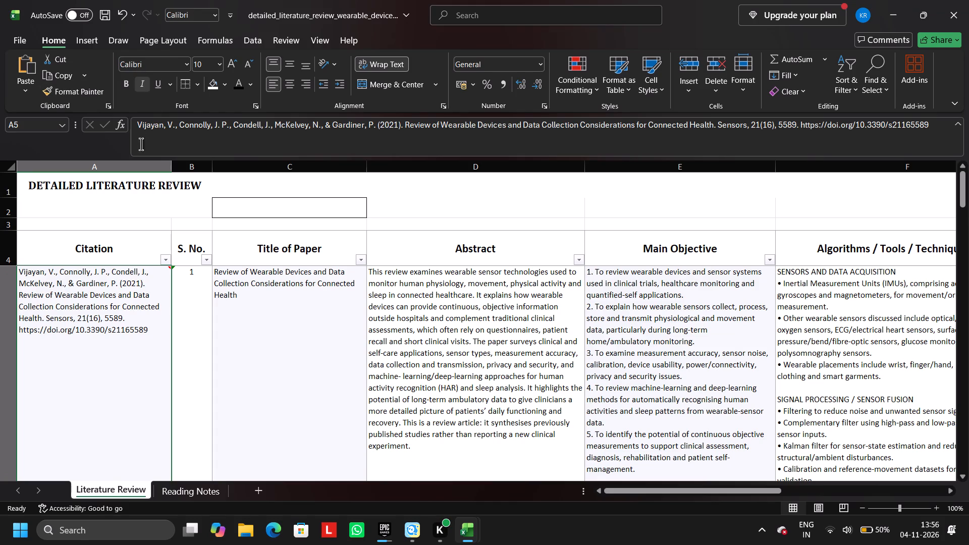
pyautogui.click(122, 189)
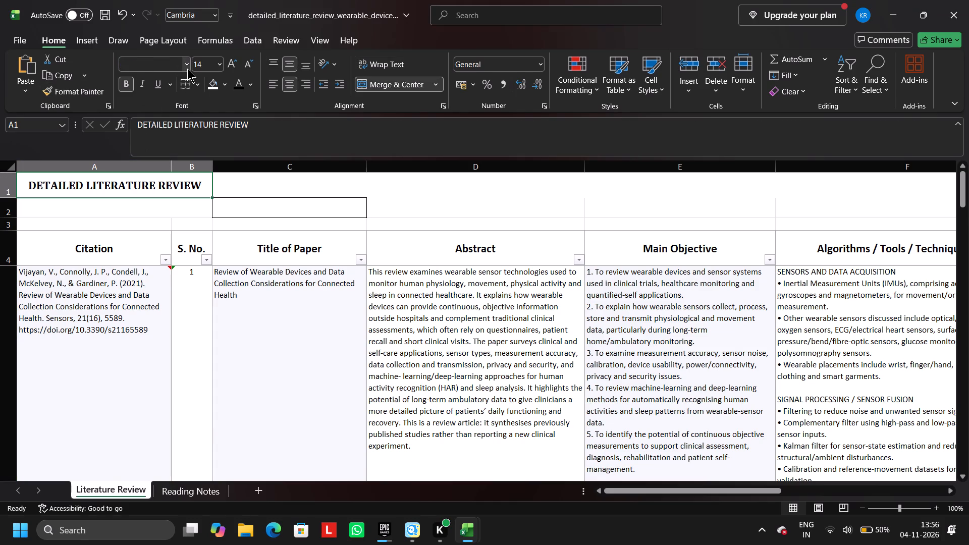
pyautogui.click(187, 69)
pyautogui.click(188, 93)
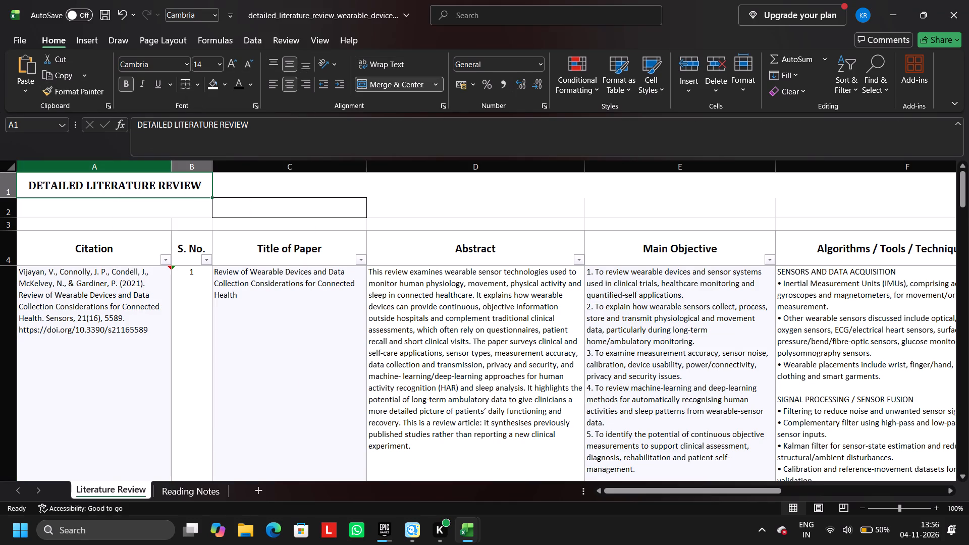
# Set the font of the Citation and S. No. header cells (A4 and B4) to Cambria.
pyautogui.click(102, 256)
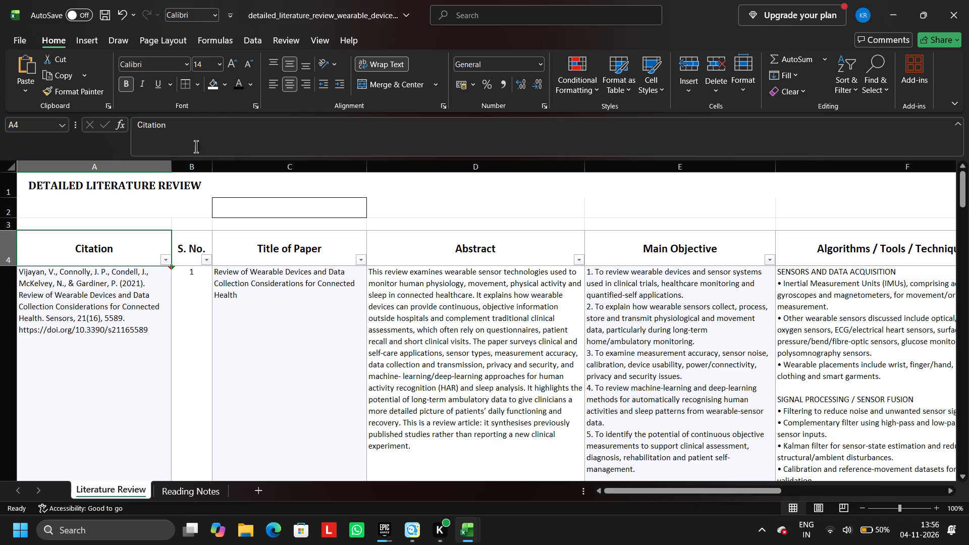
pyautogui.click(173, 66)
pyautogui.click(173, 66)
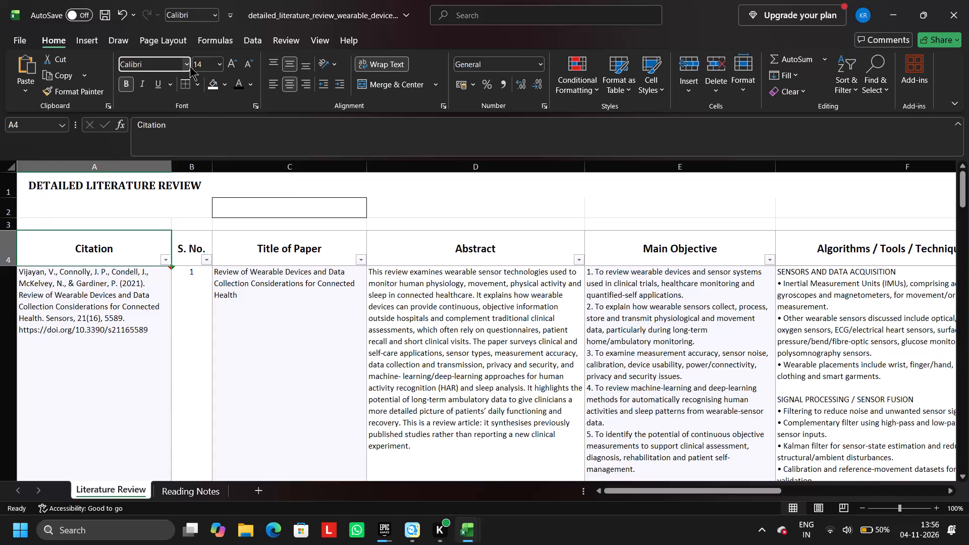
pyautogui.click(188, 64)
pyautogui.scroll(6, 189, 98)
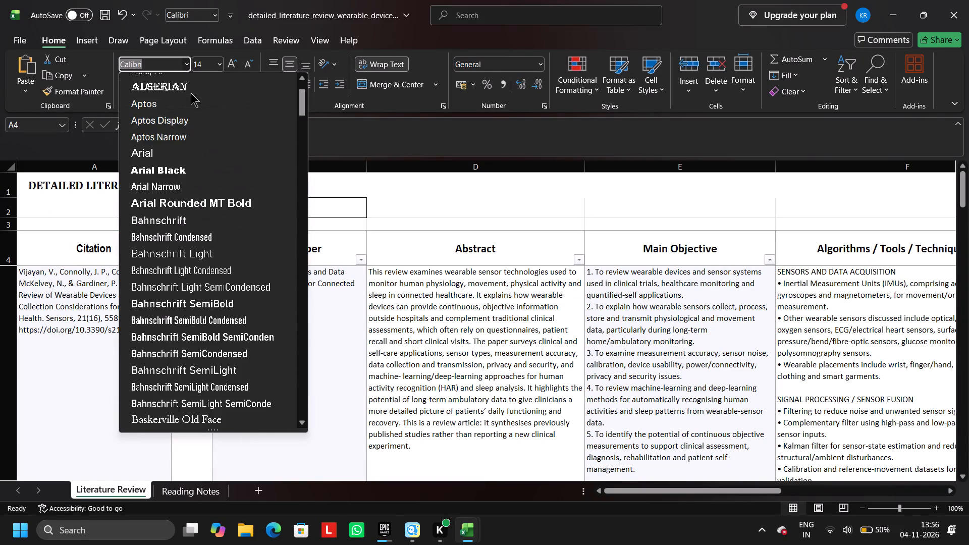
pyautogui.scroll(5, 191, 93)
pyautogui.click(192, 92)
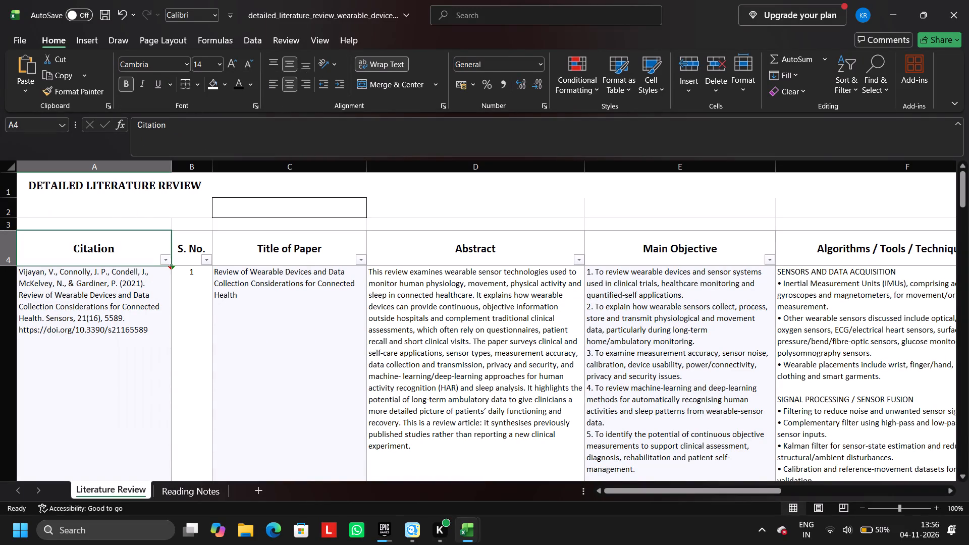
pyautogui.click(190, 246)
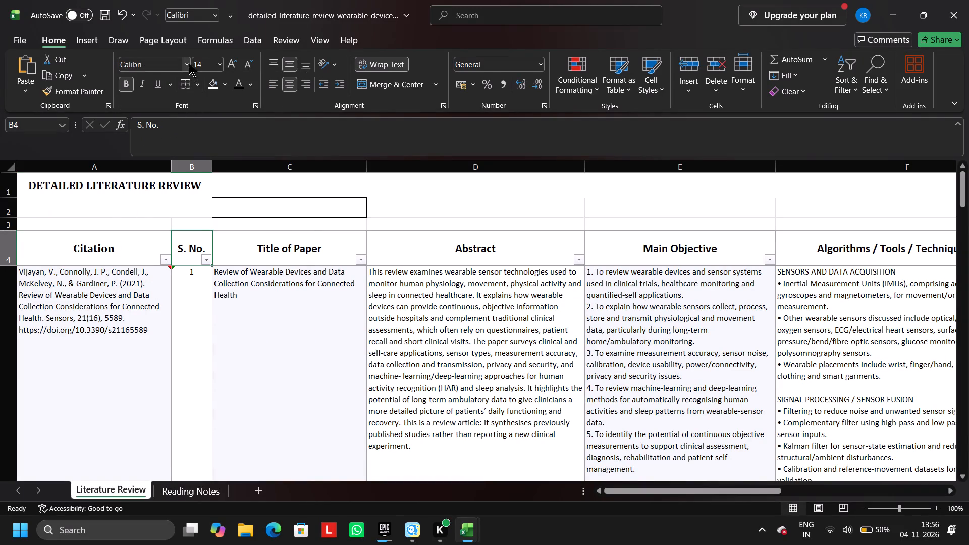
pyautogui.click(189, 63)
pyautogui.scroll(9, 208, 103)
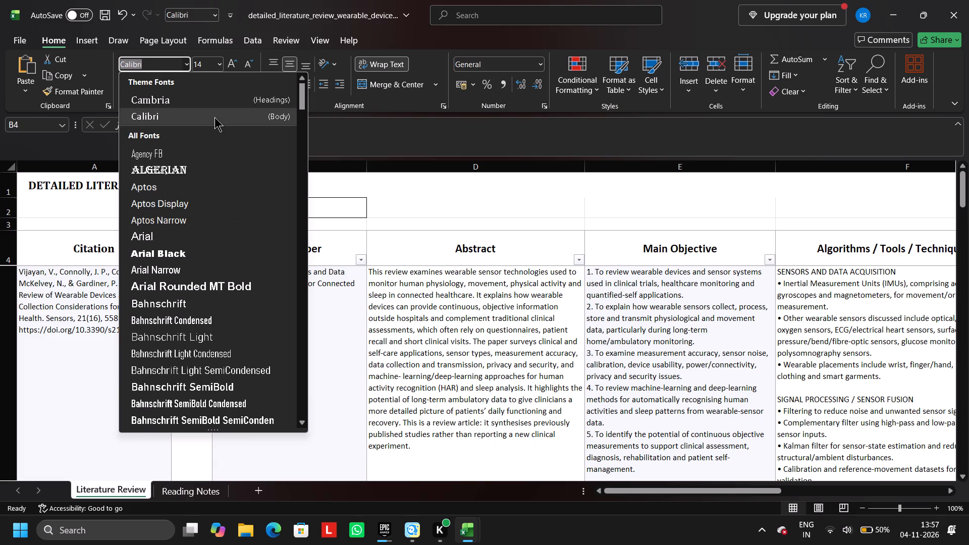
pyautogui.click(216, 100)
# Set the font of the Title of Paper header cell (C4) to Cambria.
pyautogui.click(274, 242)
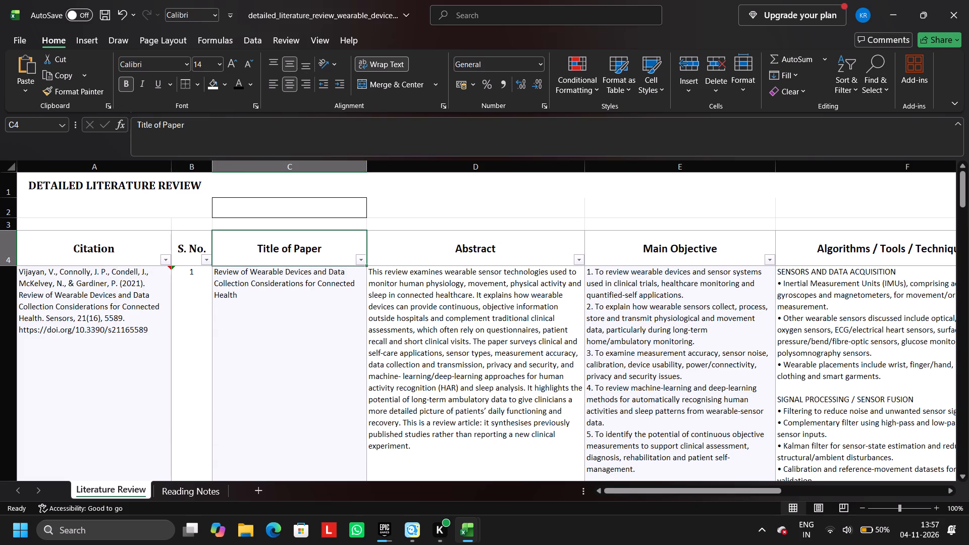
pyautogui.click(187, 65)
pyautogui.scroll(5, 186, 130)
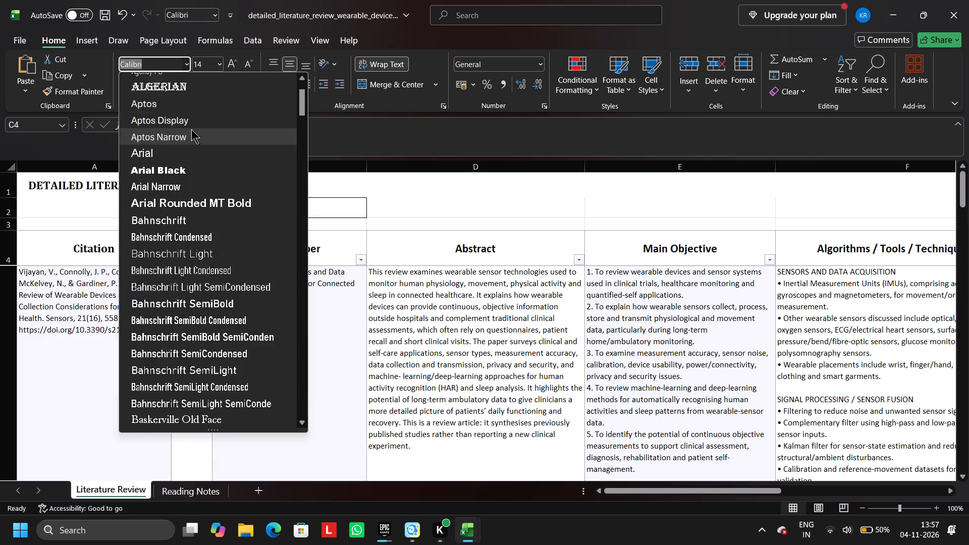
pyautogui.scroll(5, 191, 129)
pyautogui.click(166, 104)
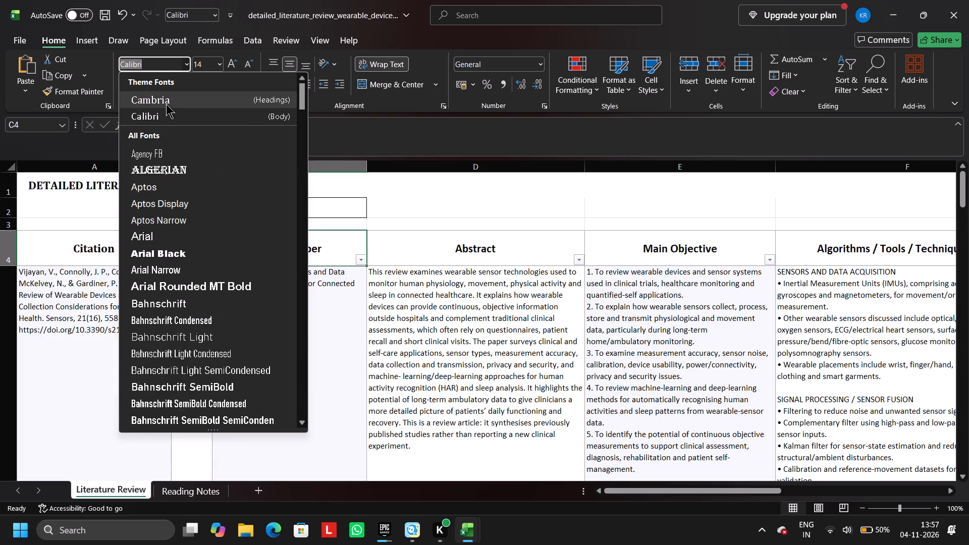
# Set the font of the first paper's citation and serial number cells (A5 and B5) to Cambria.
pyautogui.click(65, 322)
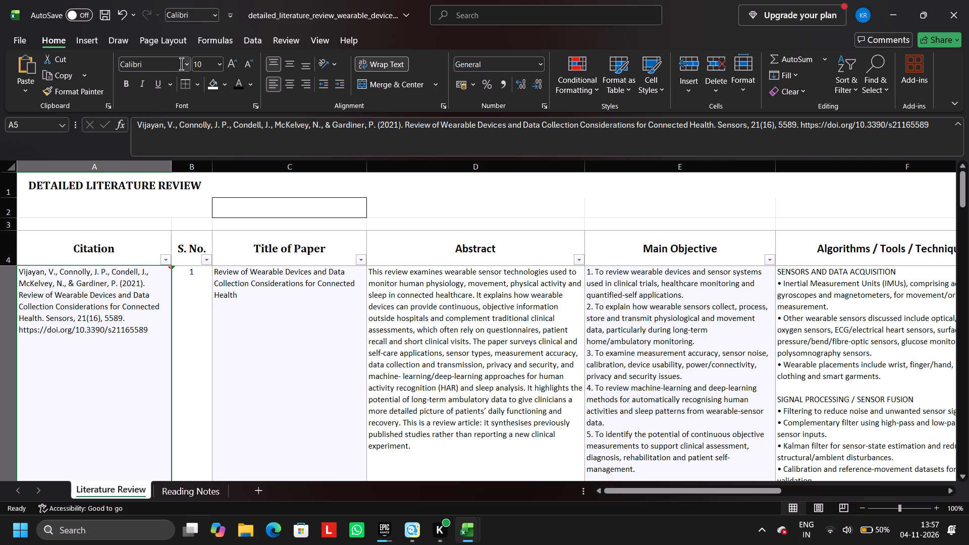
pyautogui.click(186, 63)
pyautogui.scroll(8, 176, 113)
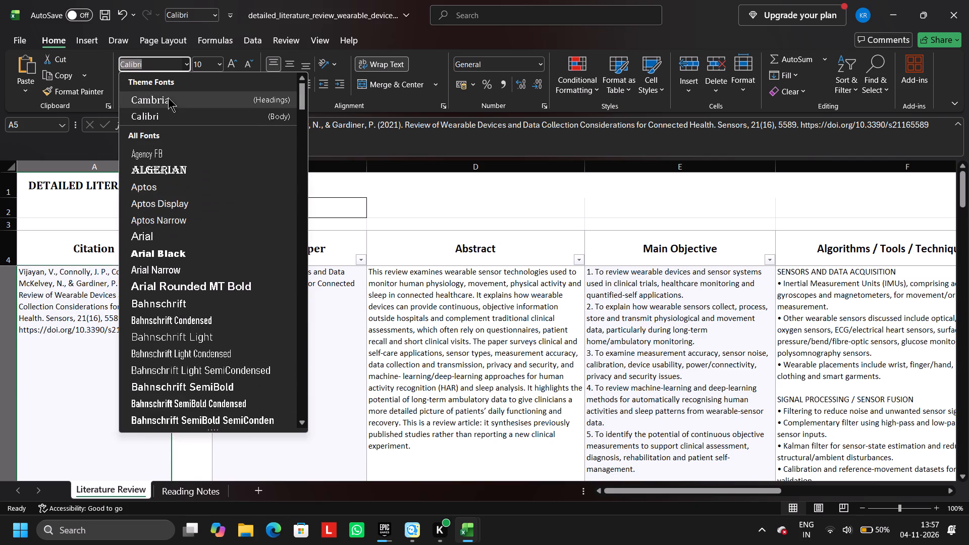
pyautogui.click(168, 97)
pyautogui.click(189, 300)
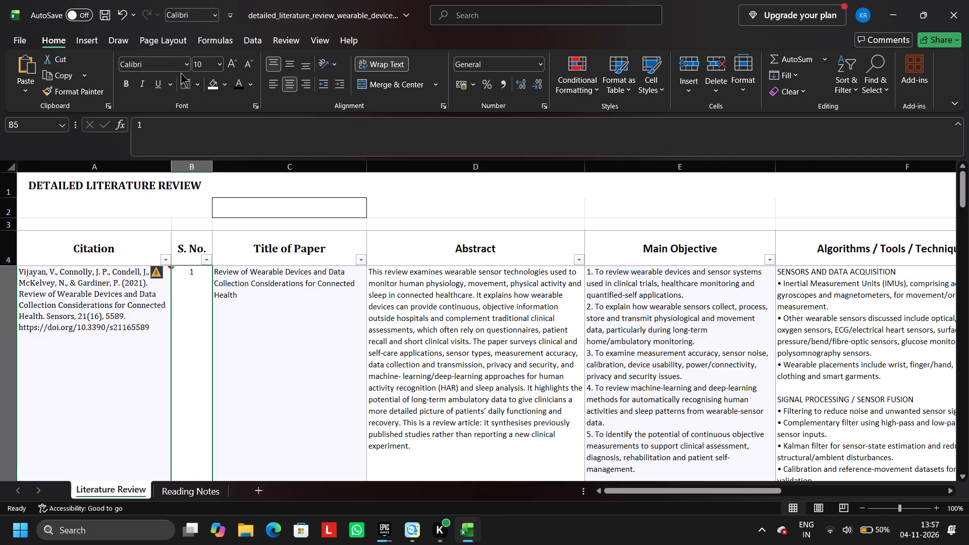
pyautogui.click(188, 65)
pyautogui.scroll(10, 178, 174)
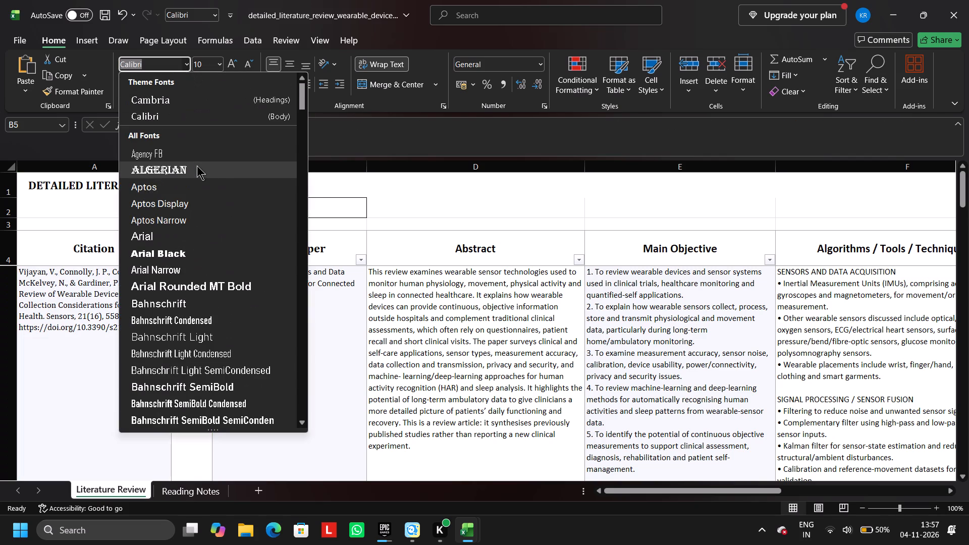
pyautogui.click(211, 106)
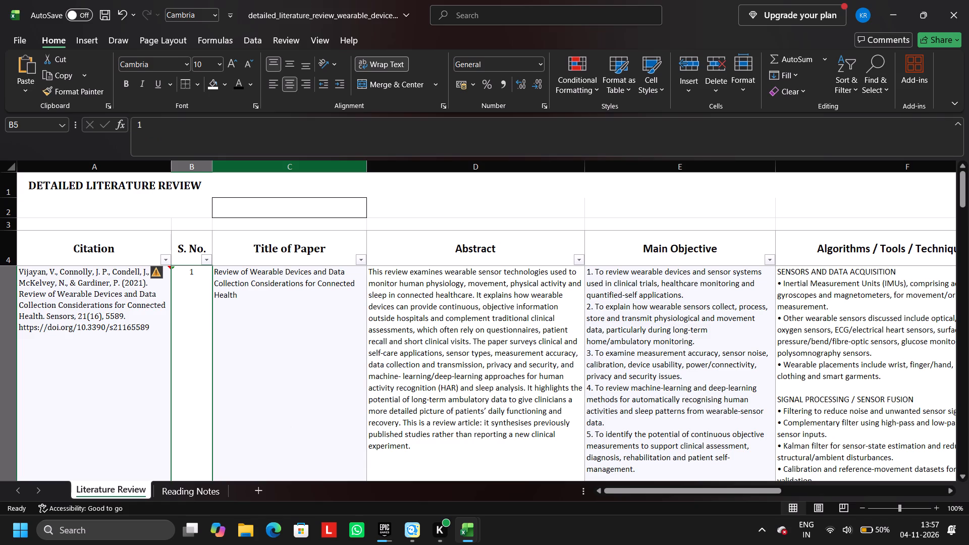
# Set the font of the first paper's title and abstract cells (C5 and D5) to Cambria.
pyautogui.click(304, 294)
pyautogui.click(185, 69)
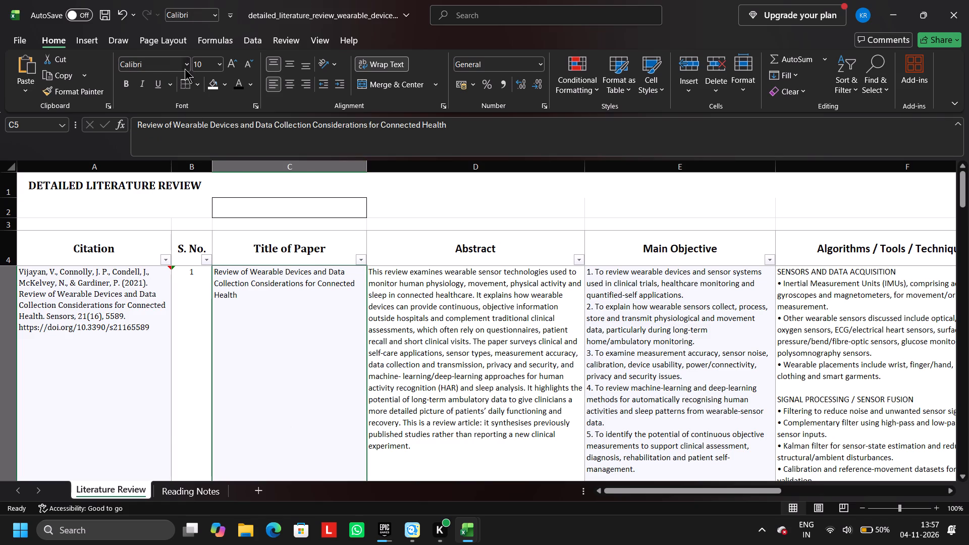
pyautogui.scroll(9, 199, 151)
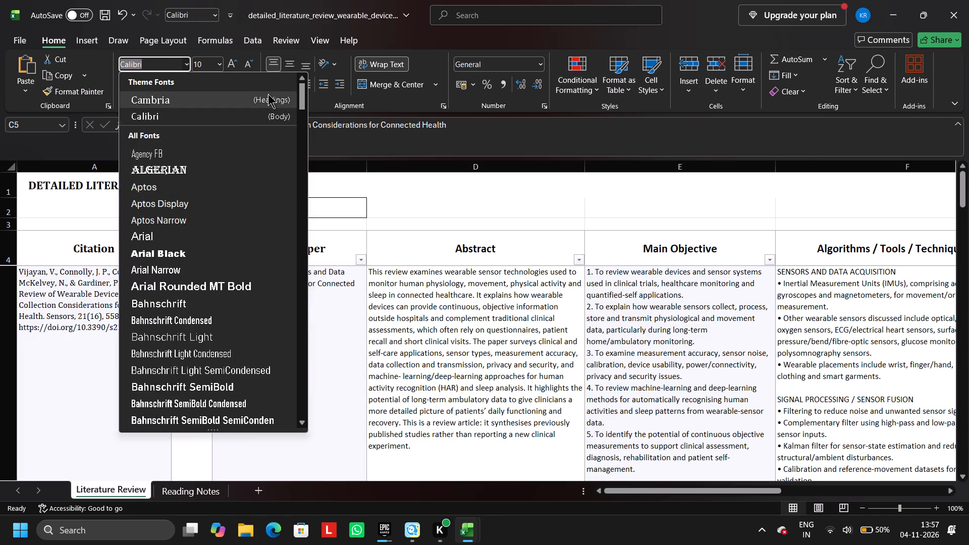
pyautogui.click(268, 94)
pyautogui.click(426, 411)
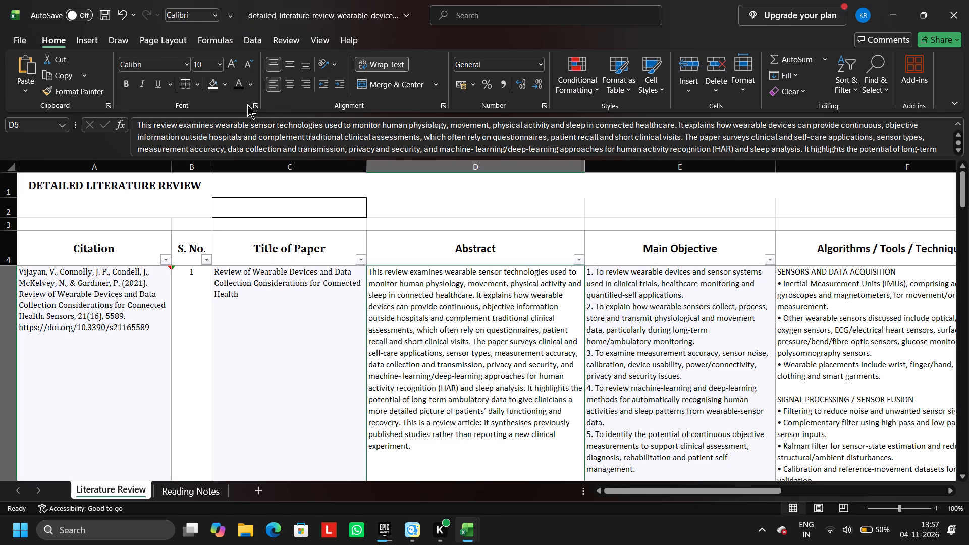
pyautogui.click(221, 68)
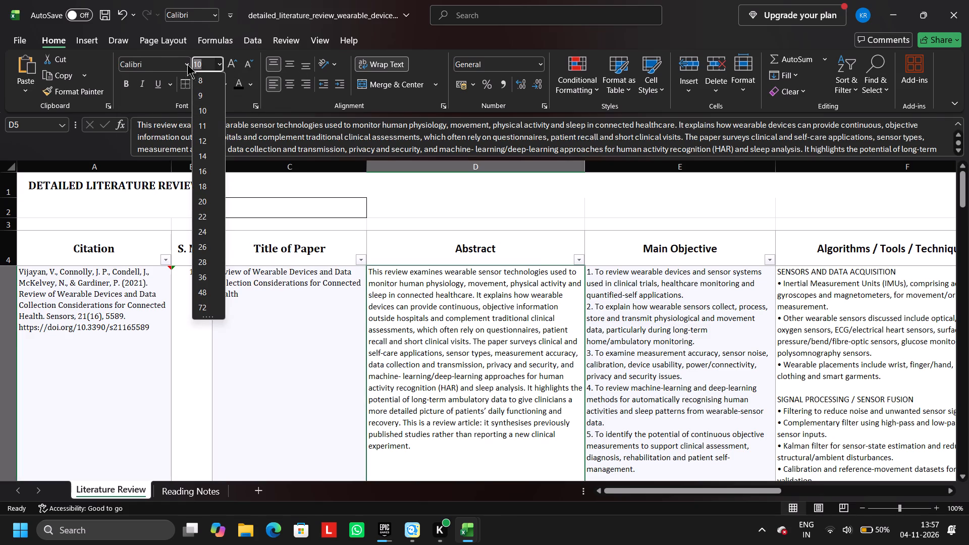
pyautogui.click(189, 64)
pyautogui.scroll(7, 172, 90)
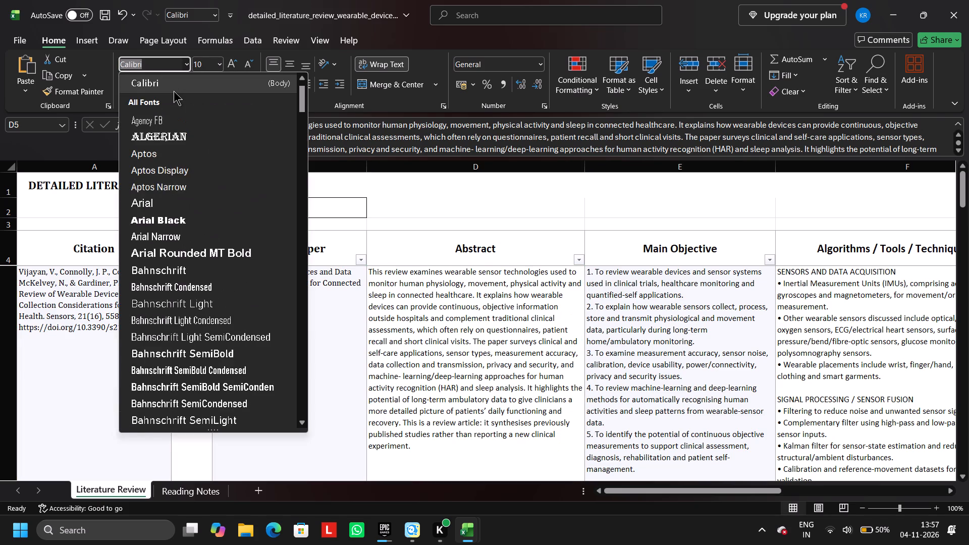
pyautogui.scroll(4, 174, 91)
pyautogui.click(171, 94)
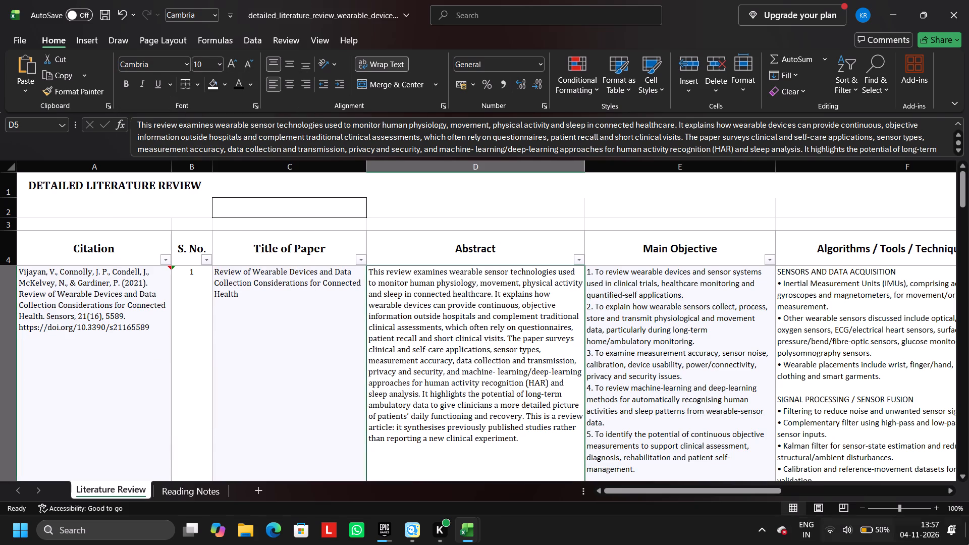
# Set the font of the Main Objective header and the objectives text below it (E4 and E5) to Cambria.
pyautogui.click(658, 262)
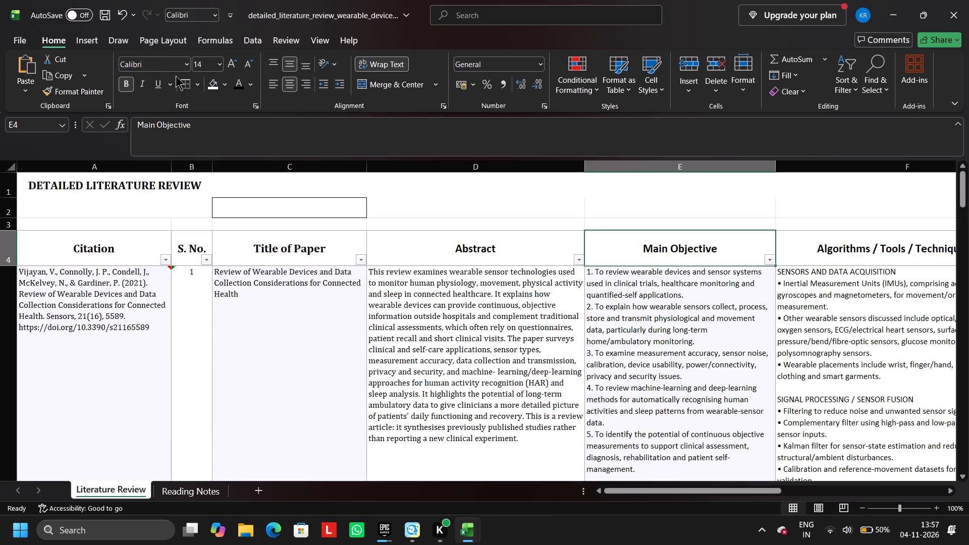
pyautogui.click(189, 66)
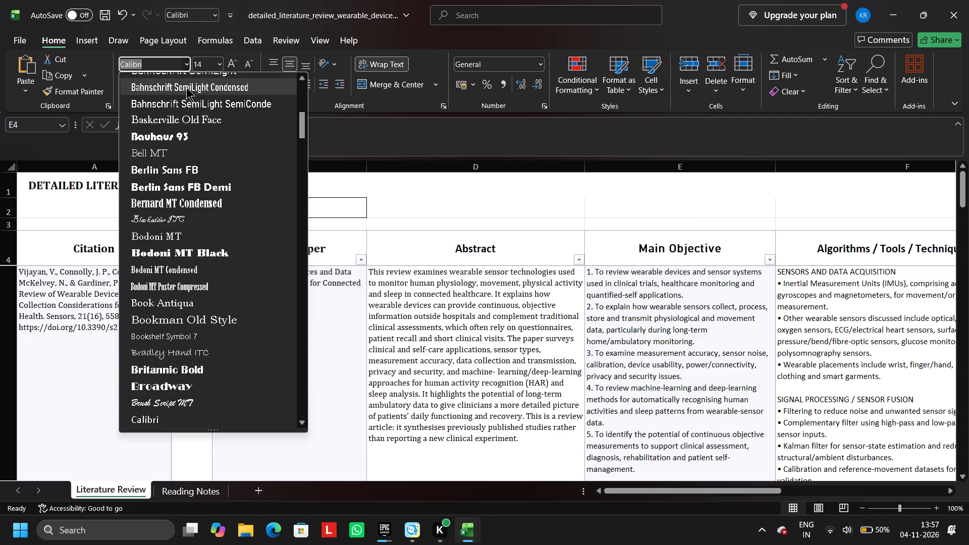
pyautogui.scroll(9, 190, 93)
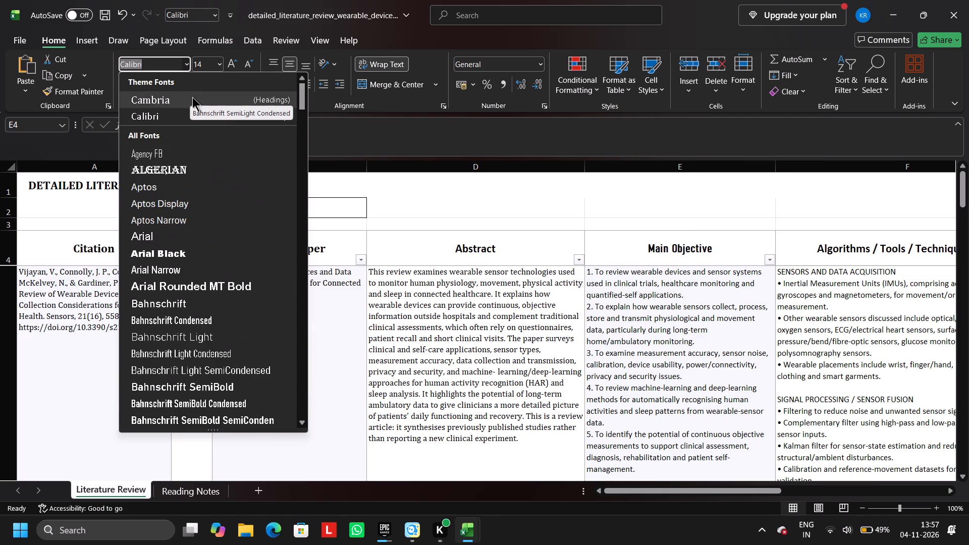
pyautogui.click(192, 97)
pyautogui.click(637, 360)
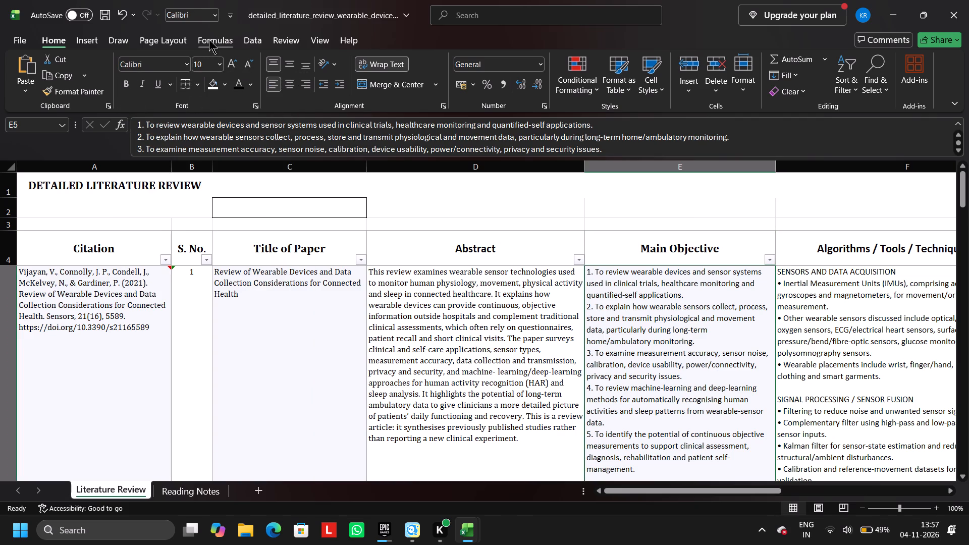
pyautogui.click(187, 61)
pyautogui.scroll(8, 235, 213)
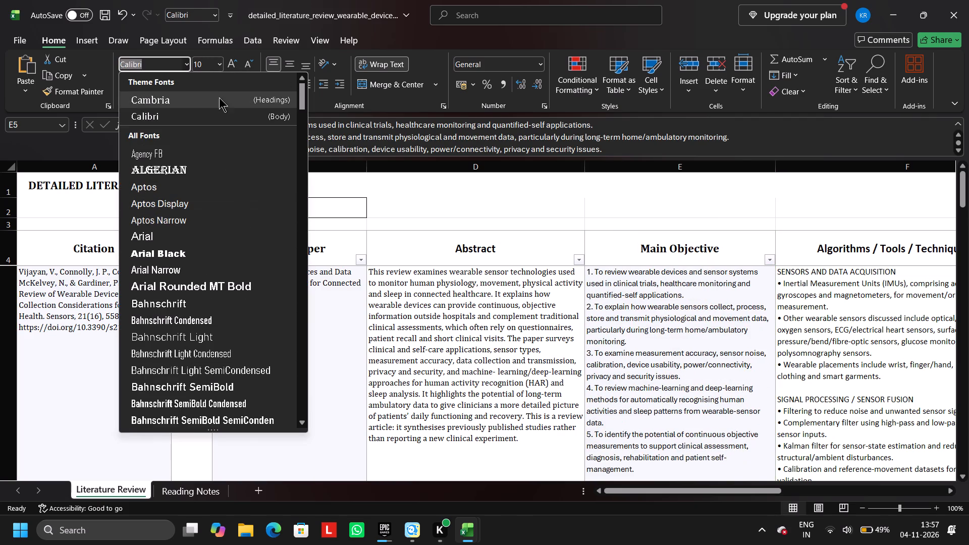
pyautogui.click(213, 93)
# Set the font of the Algorithms / Tools / Techniques Used header cell (F4) to Cambria.
pyautogui.click(909, 245)
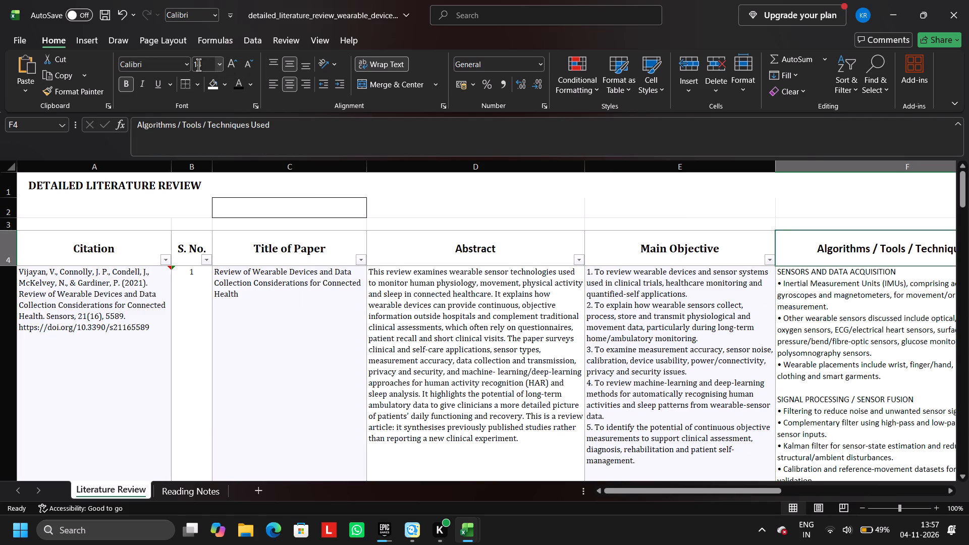
pyautogui.click(187, 71)
pyautogui.click(184, 67)
pyautogui.scroll(13, 183, 149)
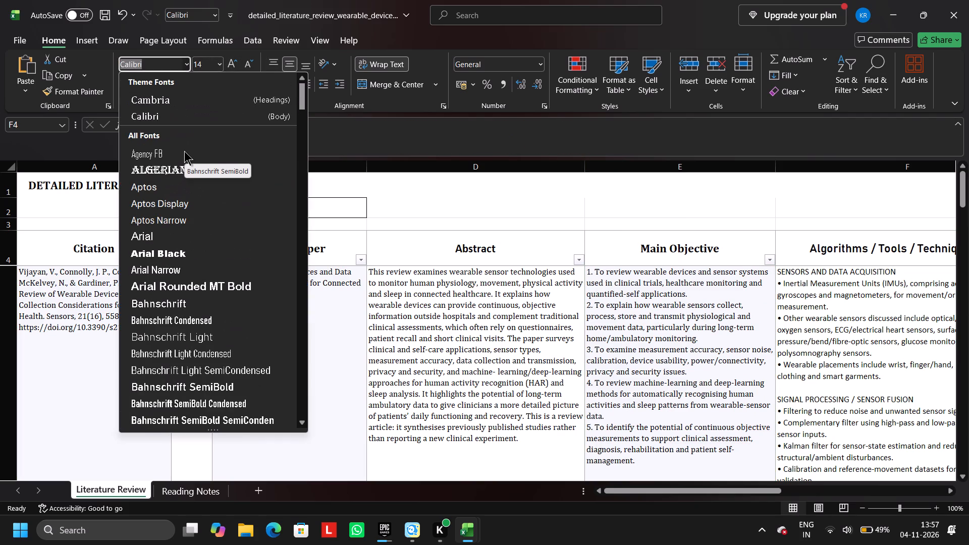
pyautogui.click(223, 95)
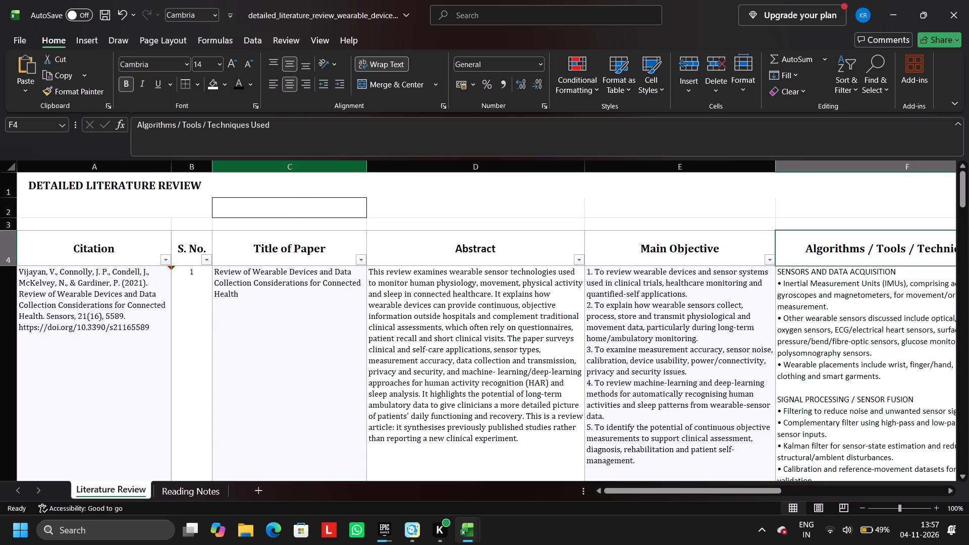
# Set the font of the first paper's algorithms, tools and techniques cell (F5) to Cambria.
pyautogui.click(798, 339)
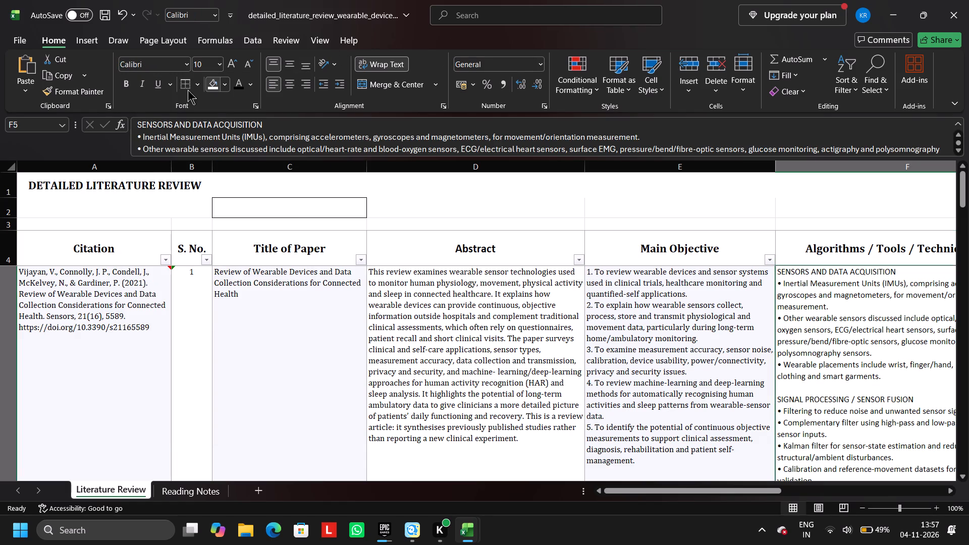
pyautogui.click(190, 66)
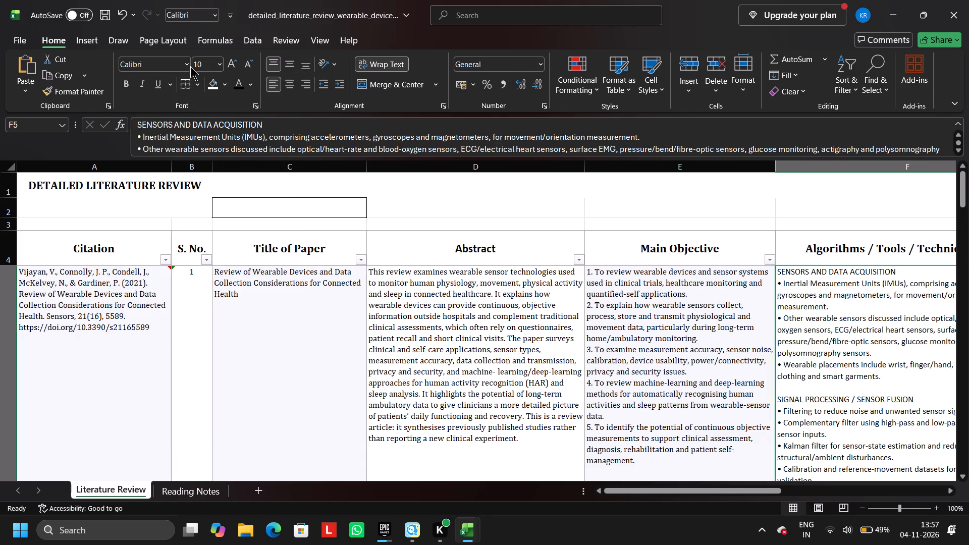
pyautogui.click(187, 66)
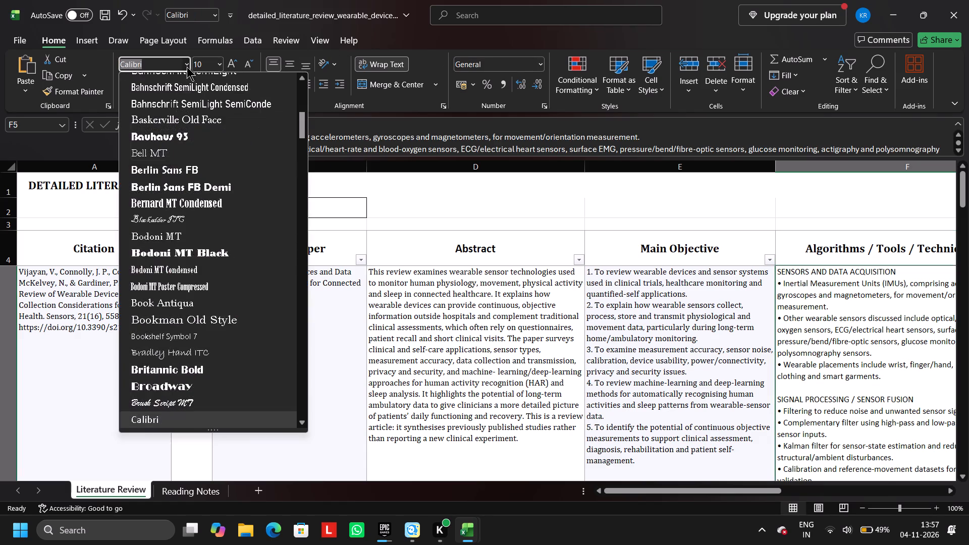
pyautogui.scroll(10, 179, 87)
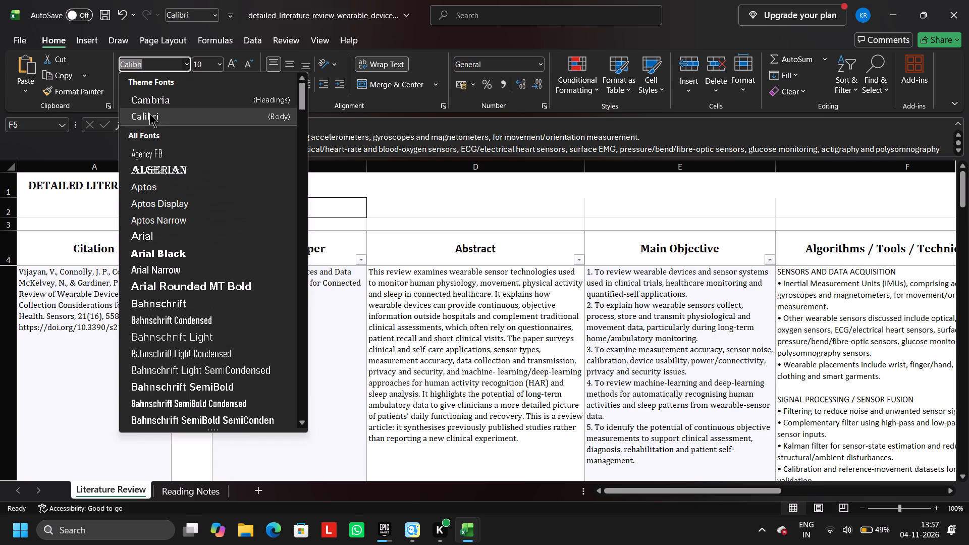
pyautogui.click(178, 98)
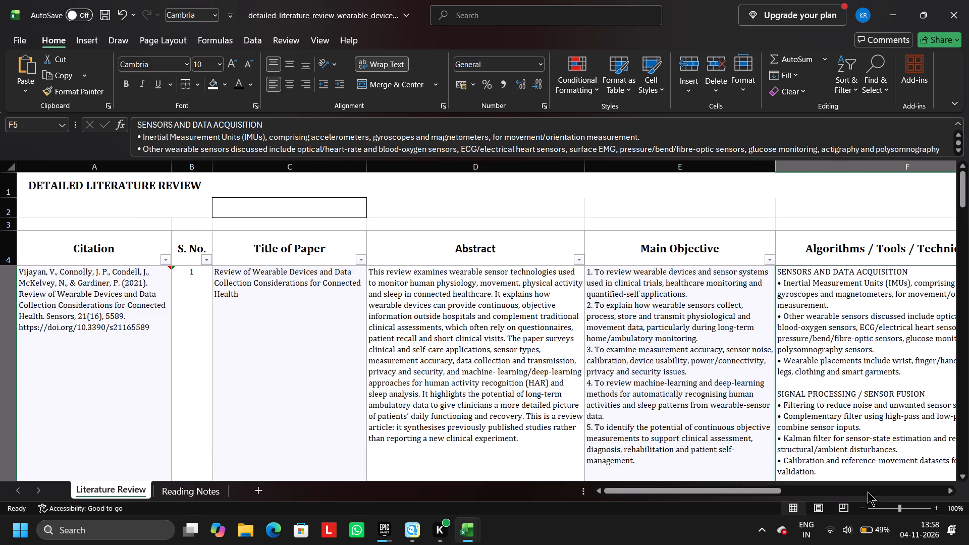
# Set the font of the first paper's advantages and gaps/limitations cells (G5 and H5) to Cambria.
pyautogui.tripleClick(952, 490)
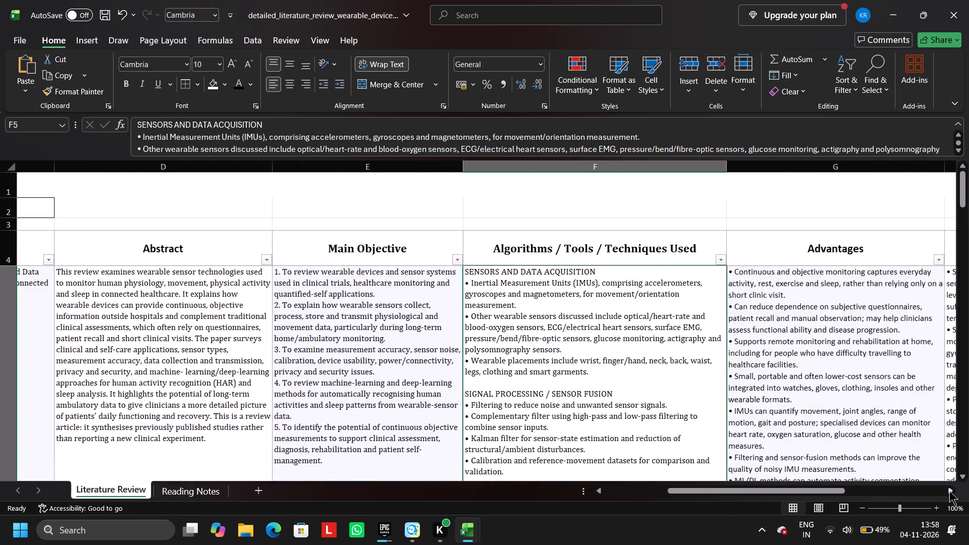
pyautogui.click(949, 490)
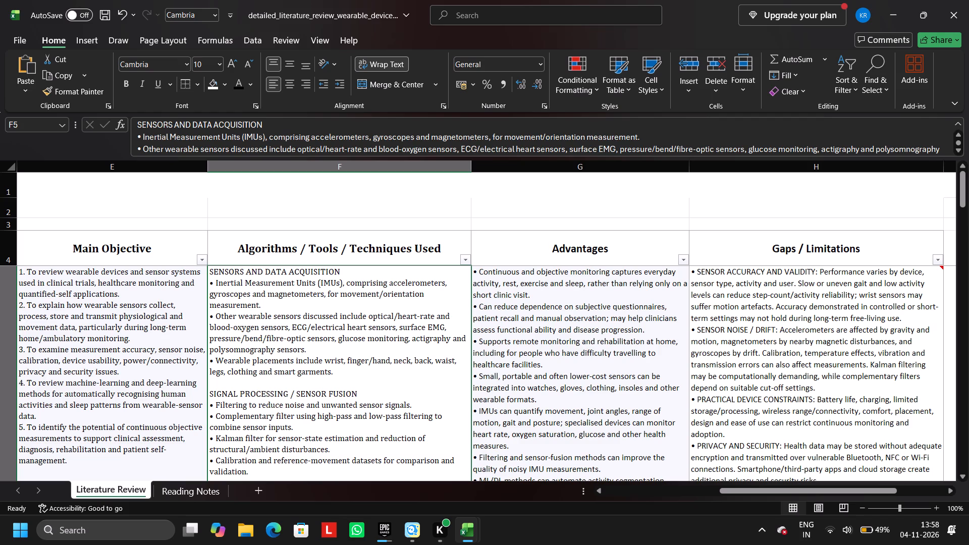
pyautogui.click(217, 405)
pyautogui.click(229, 413)
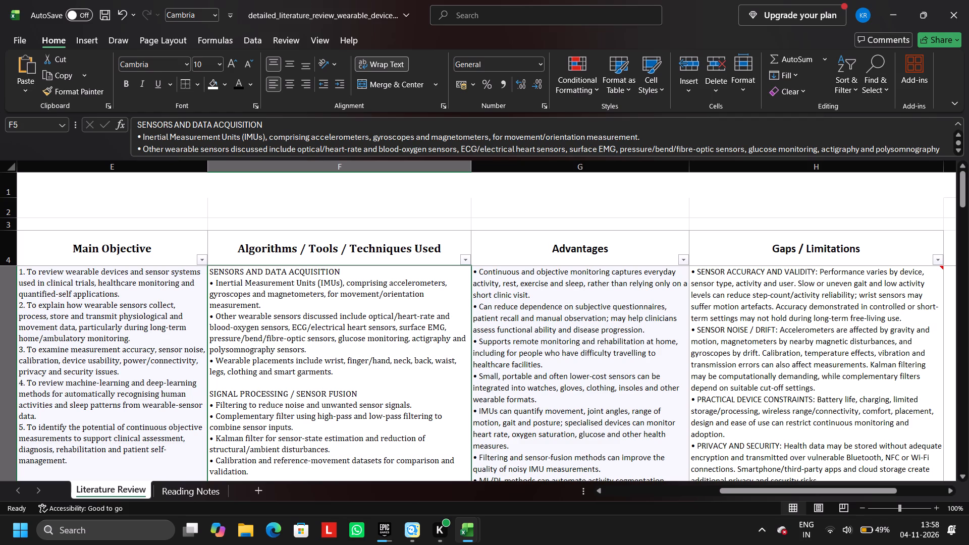
pyautogui.click(261, 413)
pyautogui.click(592, 379)
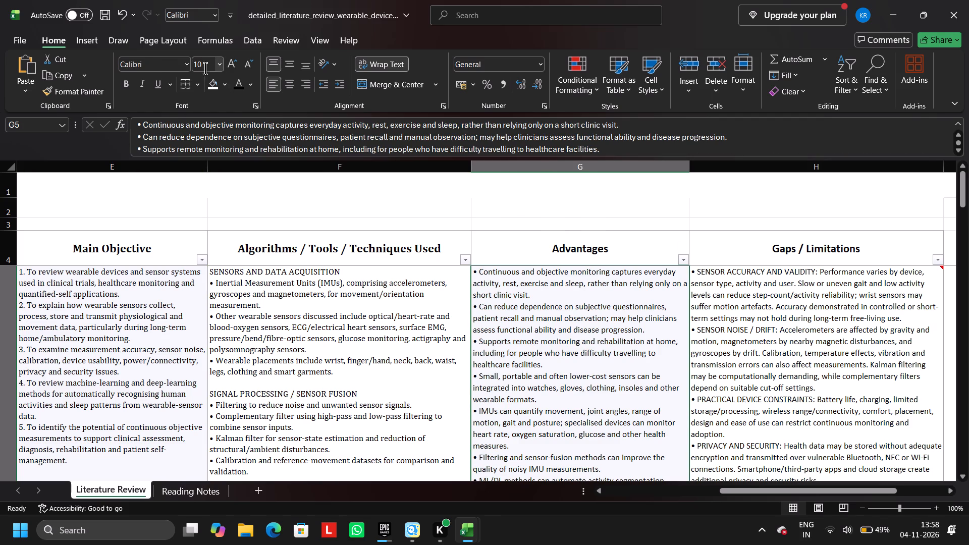
pyautogui.click(186, 64)
pyautogui.scroll(4, 190, 133)
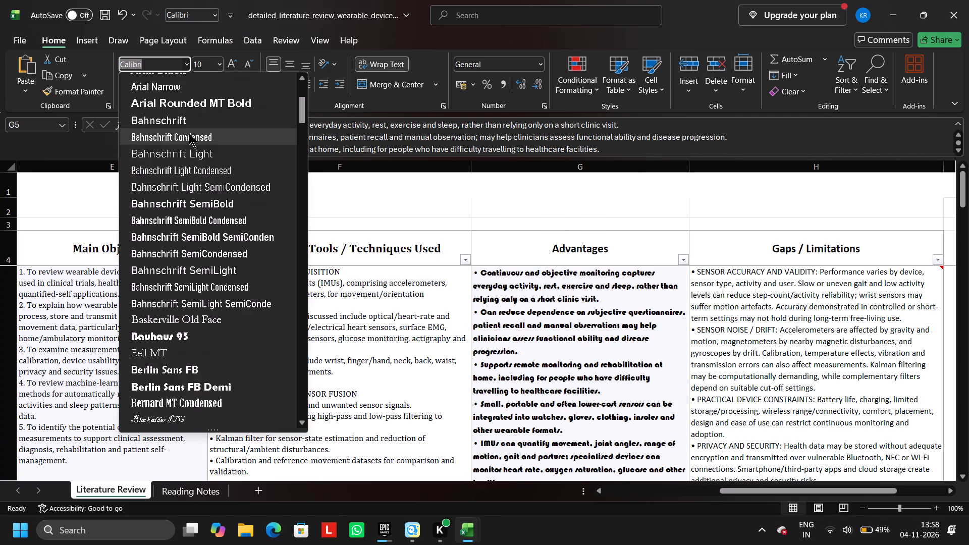
pyautogui.scroll(6, 189, 133)
pyautogui.click(213, 100)
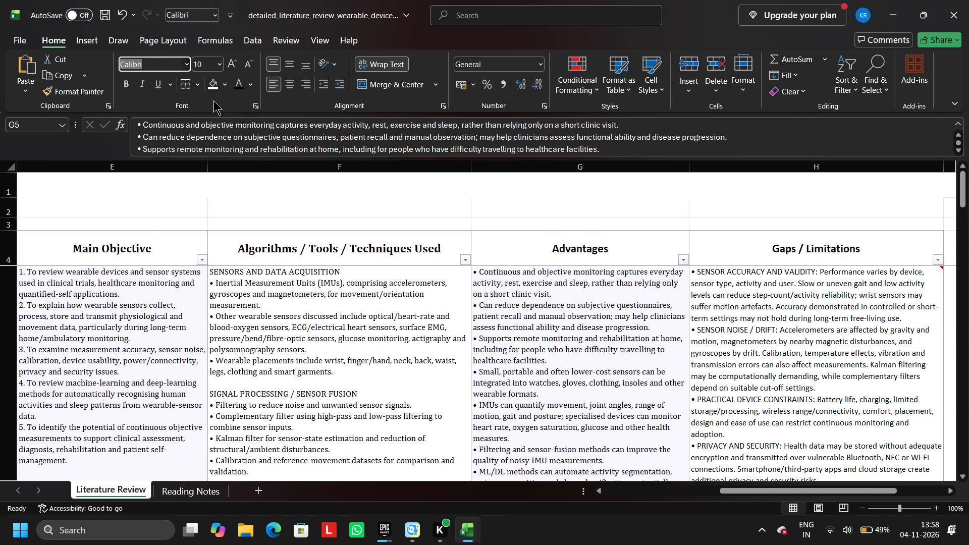
pyautogui.click(779, 378)
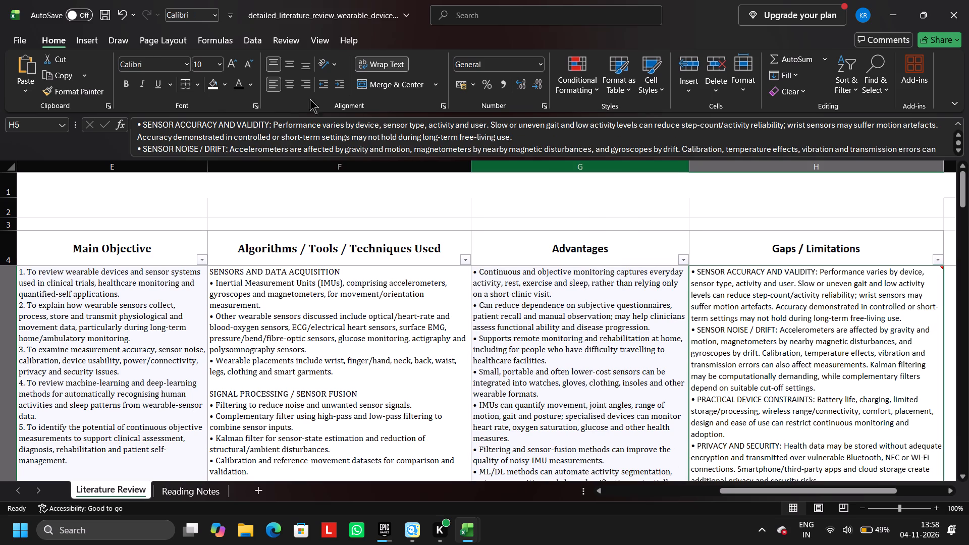
pyautogui.click(189, 61)
pyautogui.scroll(4, 186, 121)
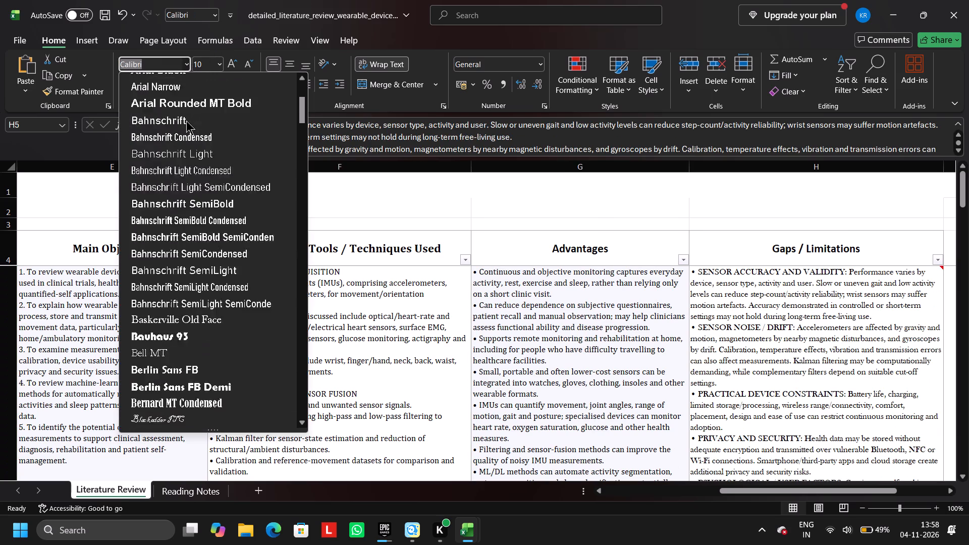
pyautogui.scroll(5, 186, 121)
pyautogui.click(191, 102)
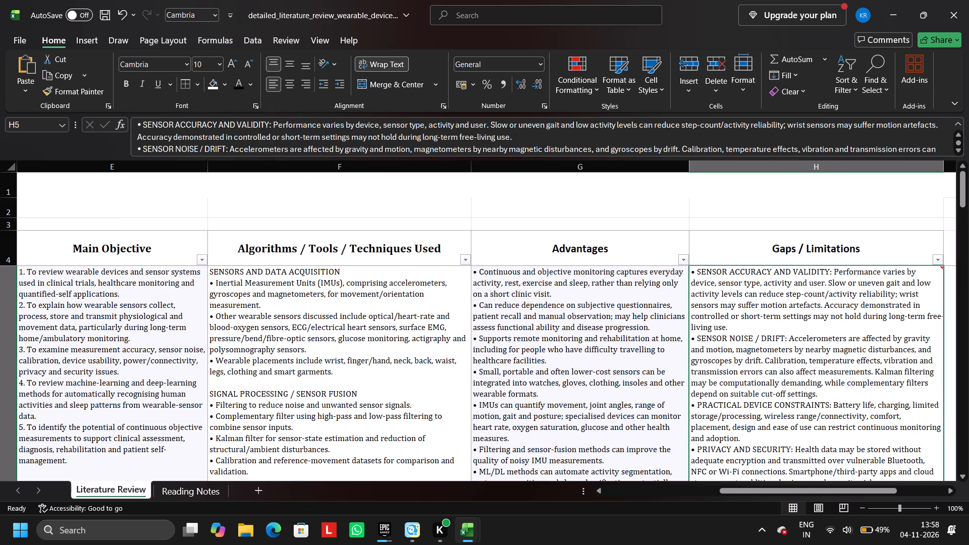
# Set the font of the Advantages and Gaps / Limitations header cells (G4 and H4) to Cambria.
pyautogui.click(632, 255)
pyautogui.click(188, 61)
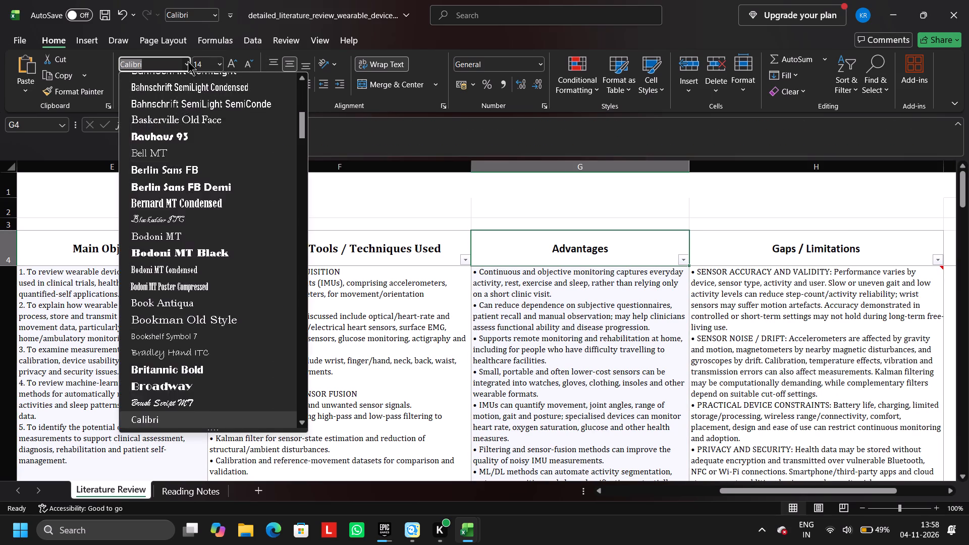
pyautogui.scroll(8, 189, 96)
pyautogui.click(193, 100)
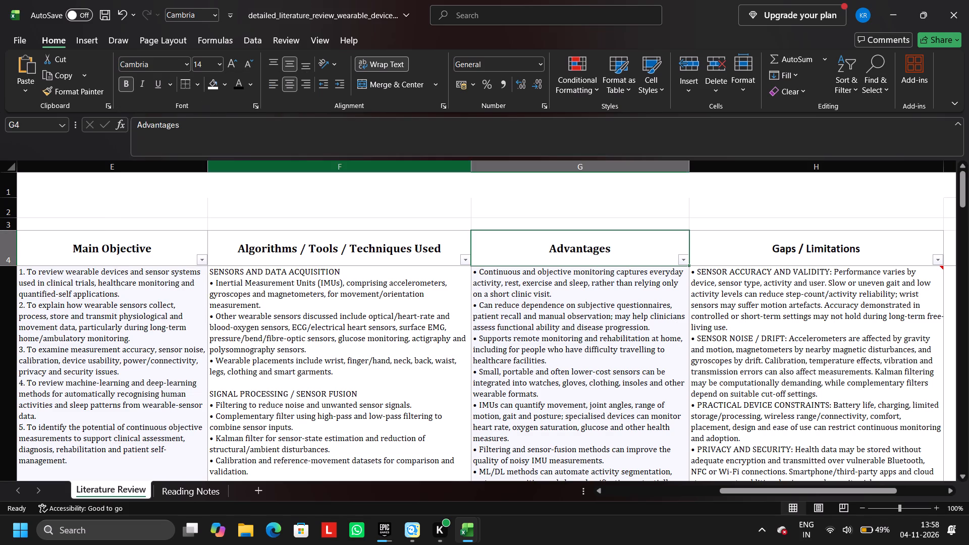
pyautogui.click(758, 265)
pyautogui.click(185, 65)
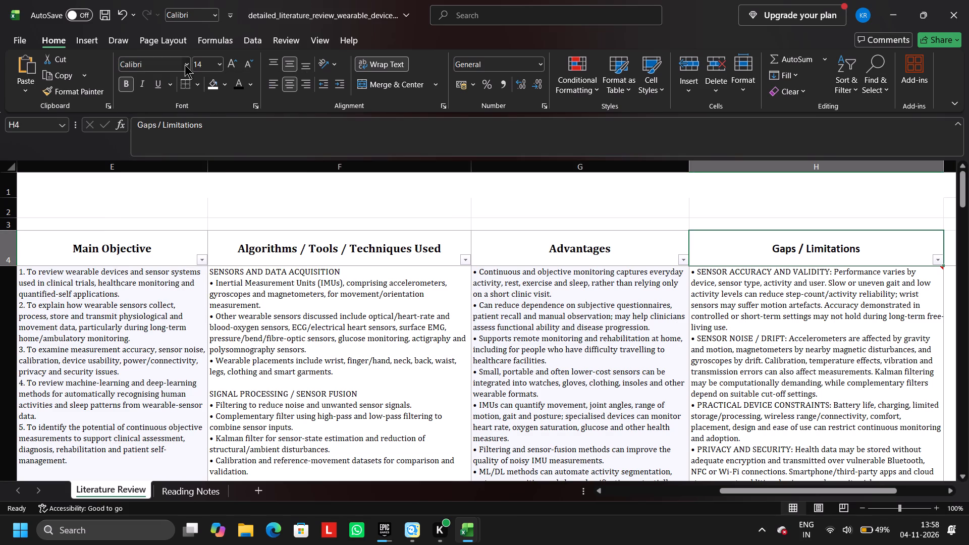
pyautogui.scroll(12, 185, 65)
pyautogui.click(187, 106)
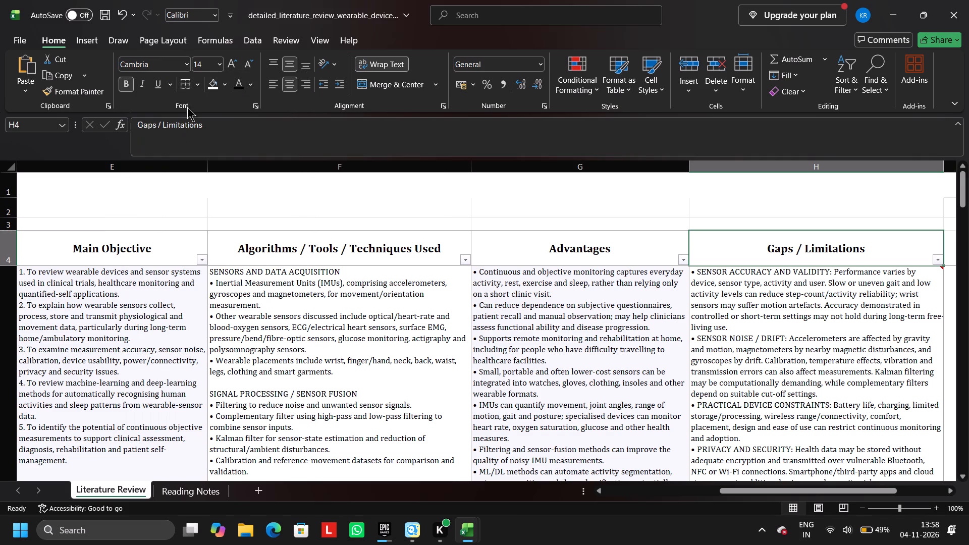
# Set the font size of the first paper's citation and serial number cells (A5 and B5) to 12.
pyautogui.doubleClick(952, 490)
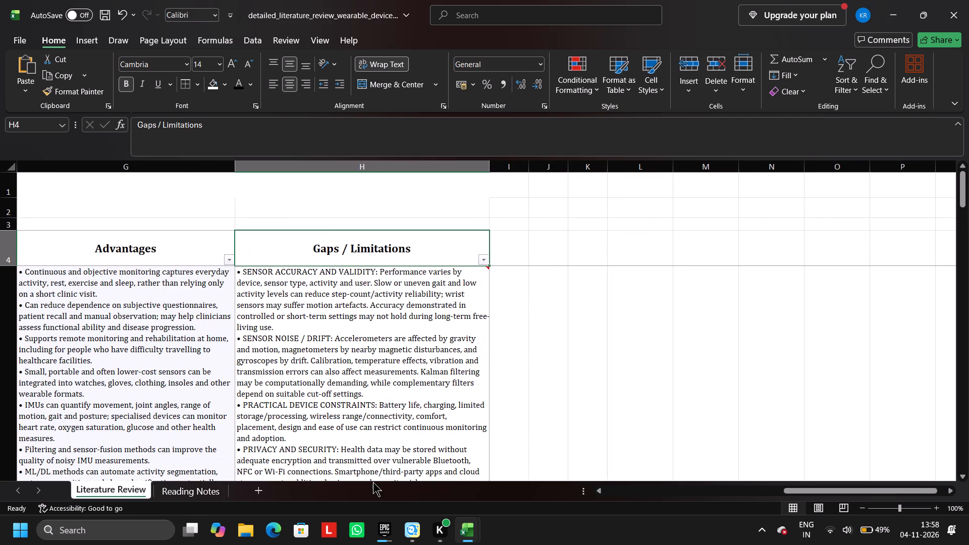
pyautogui.tripleClick(601, 487)
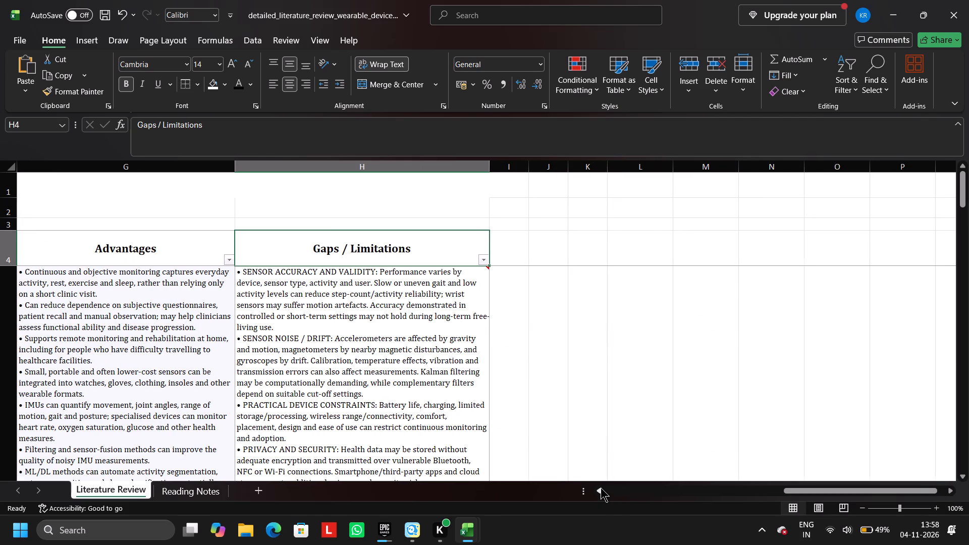
pyautogui.tripleClick(601, 487)
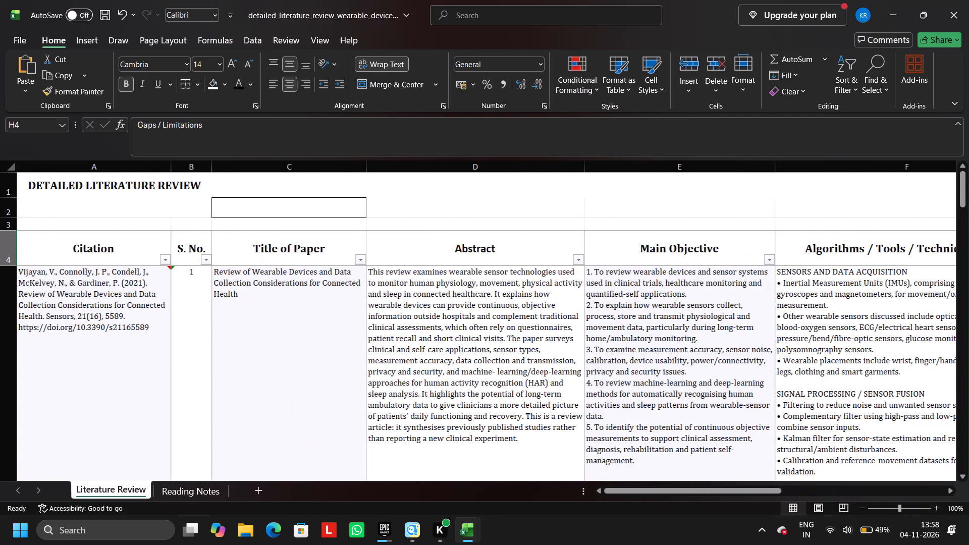
pyautogui.click(124, 316)
pyautogui.click(220, 63)
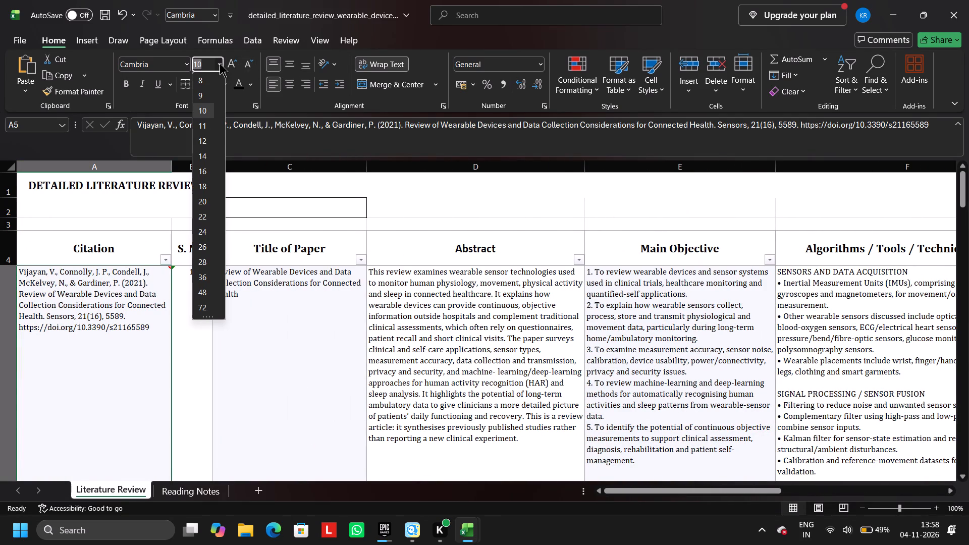
pyautogui.click(207, 138)
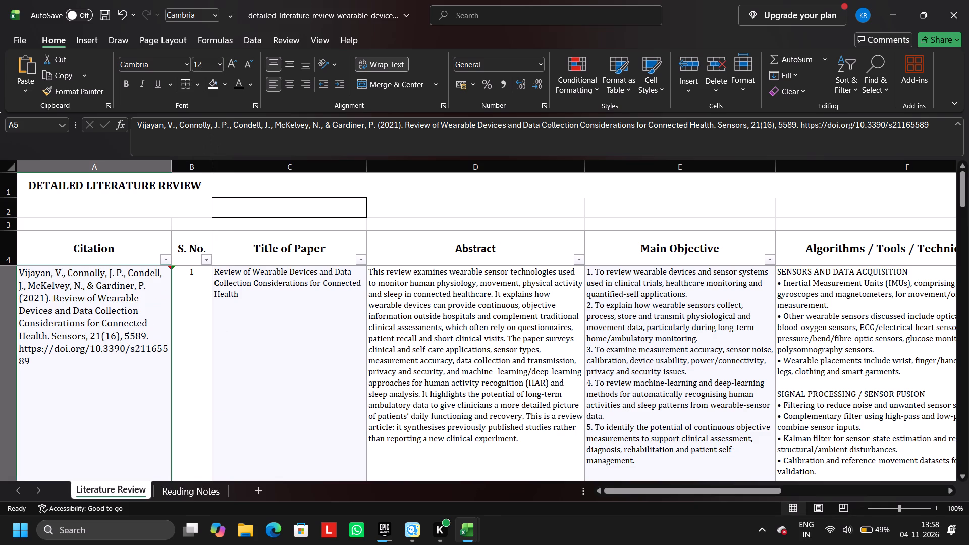
pyautogui.click(250, 324)
pyautogui.click(183, 312)
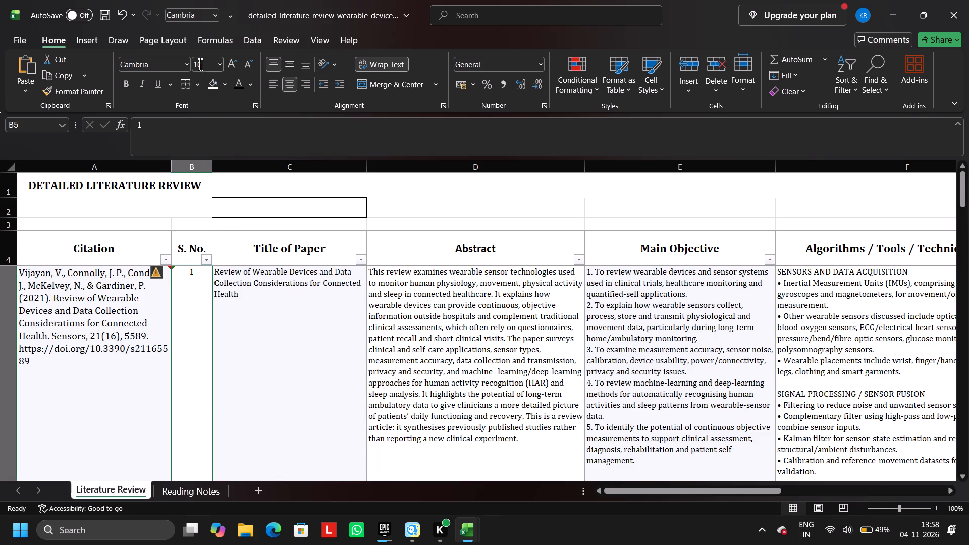
pyautogui.click(222, 64)
pyautogui.click(104, 299)
pyautogui.click(73, 355)
pyautogui.click(199, 328)
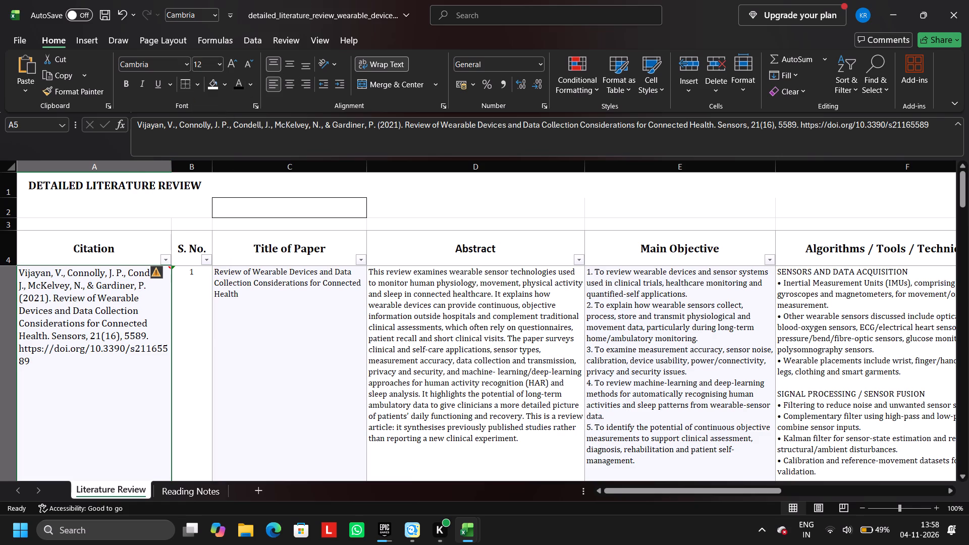
pyautogui.click(219, 65)
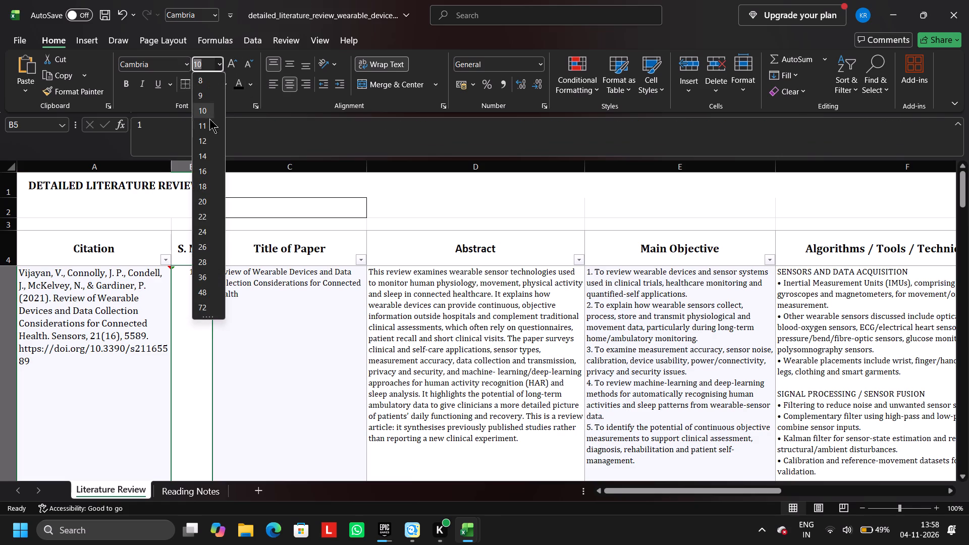
pyautogui.click(209, 137)
# Set the font size of the first paper's title, abstract and main objective cells (C5, D5 and E5) to 12.
pyautogui.click(244, 322)
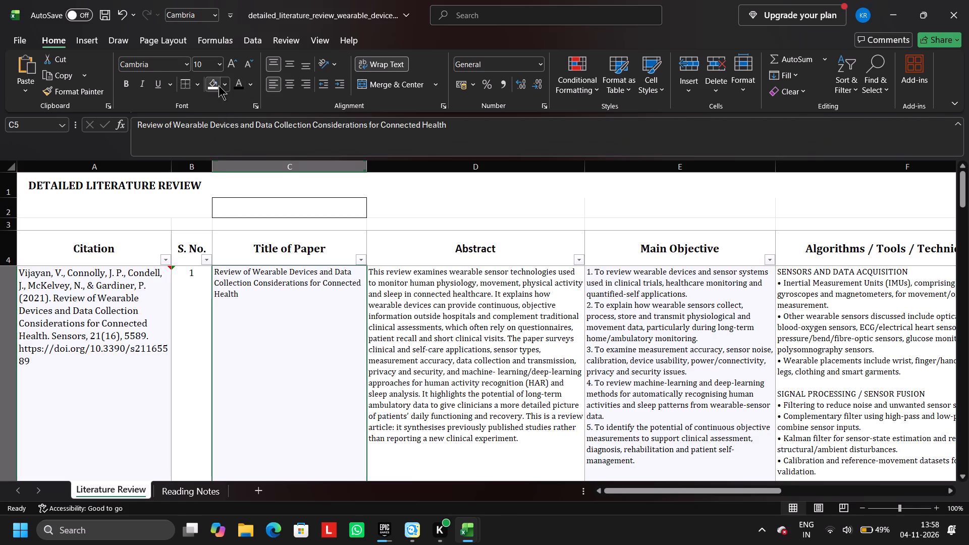
pyautogui.click(219, 59)
pyautogui.click(211, 141)
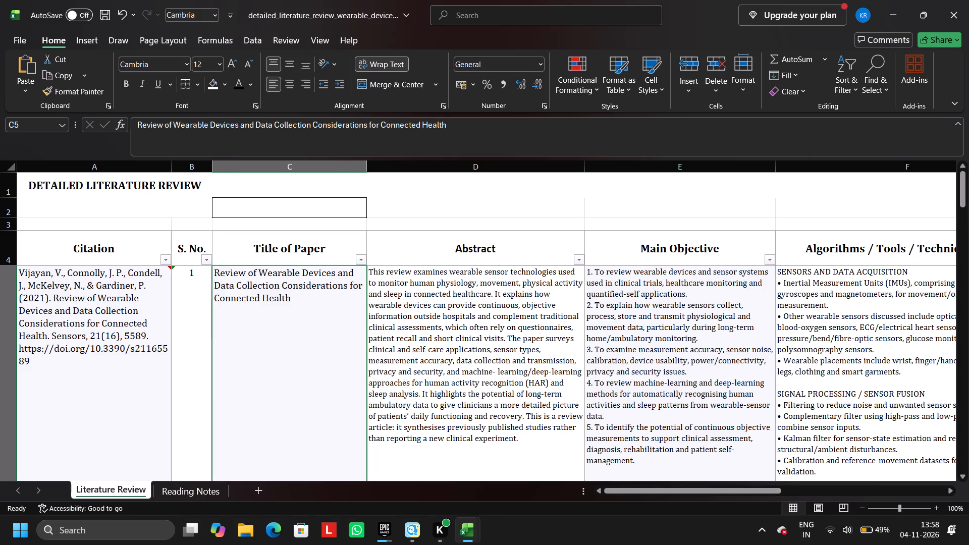
pyautogui.click(420, 354)
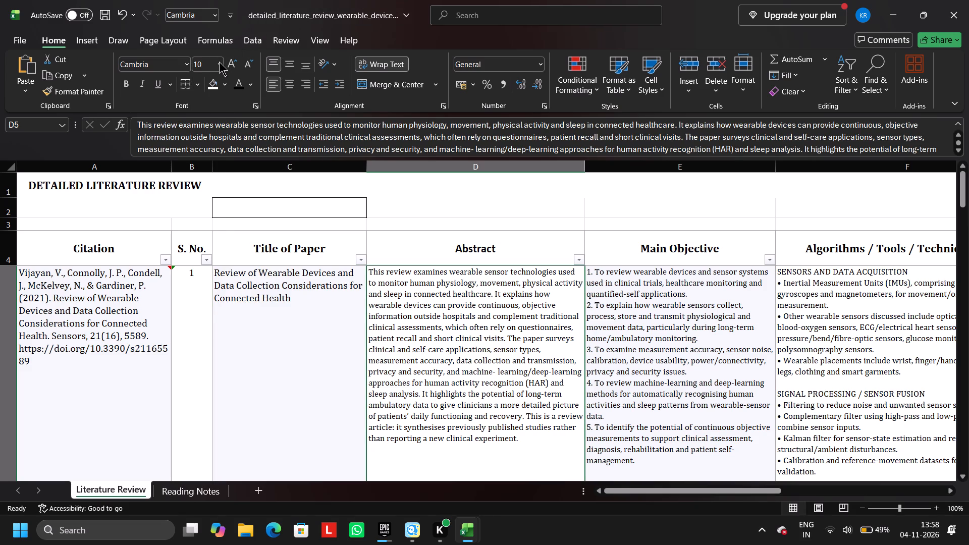
pyautogui.click(219, 62)
pyautogui.click(207, 137)
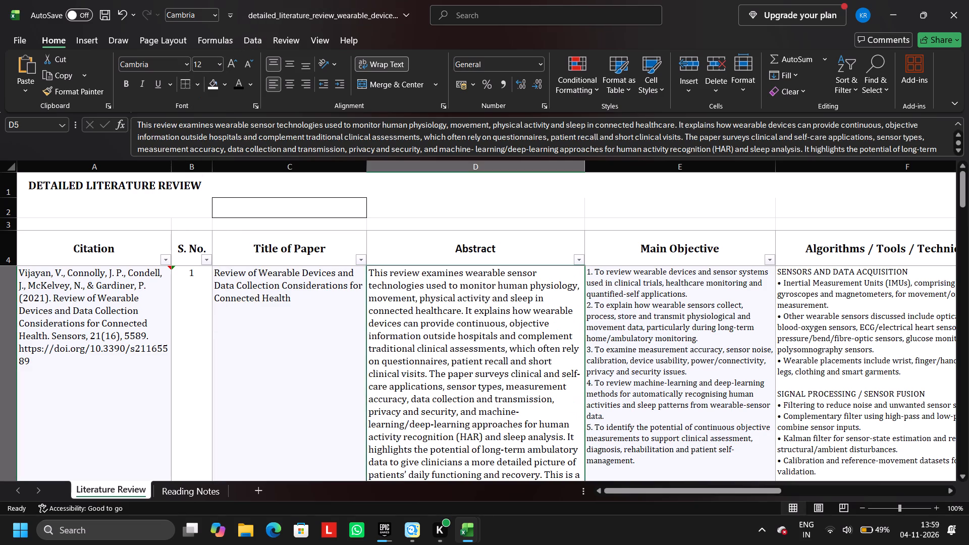
pyautogui.click(679, 372)
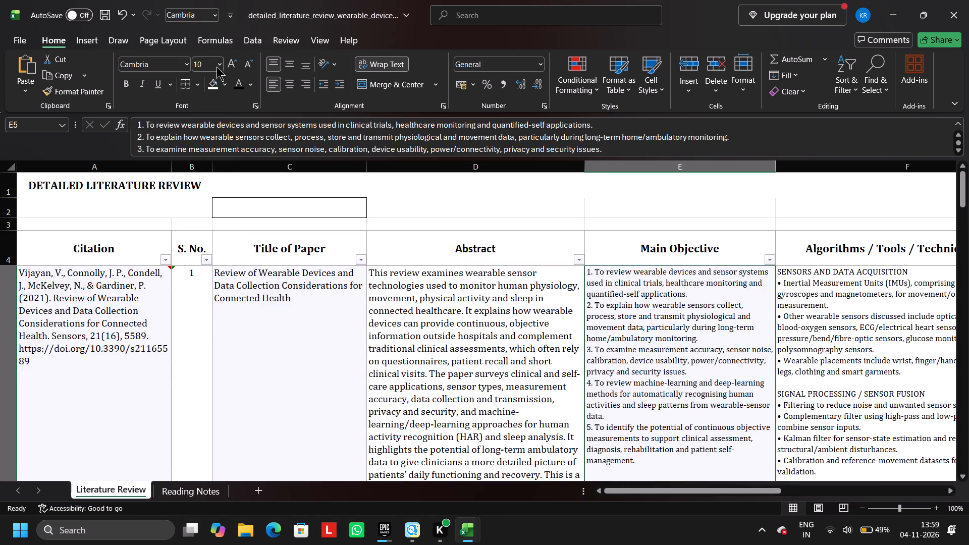
pyautogui.click(217, 67)
pyautogui.click(209, 144)
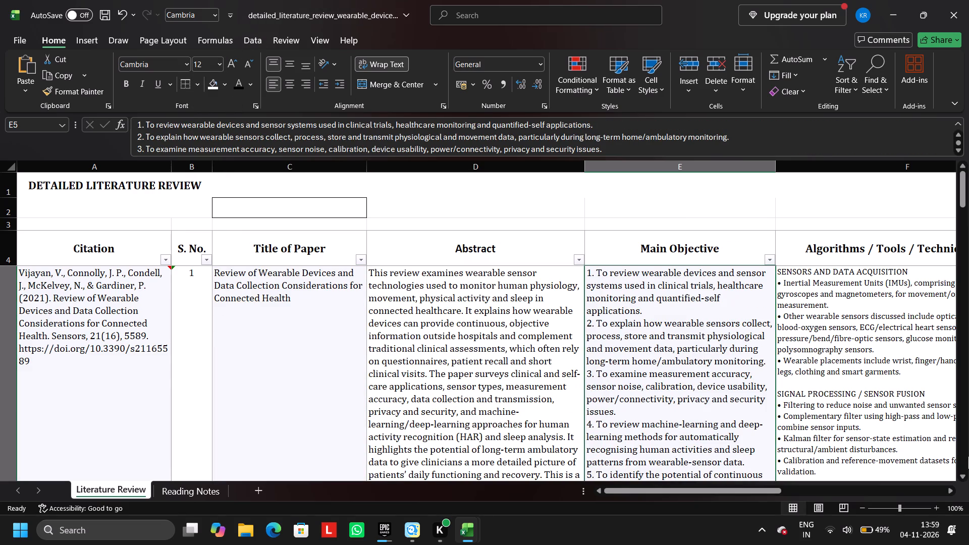
# Set the font size of the first paper's algorithms/tools, advantages and gaps/limitations cells (F5, G5 and H5) to 12.
pyautogui.click(876, 447)
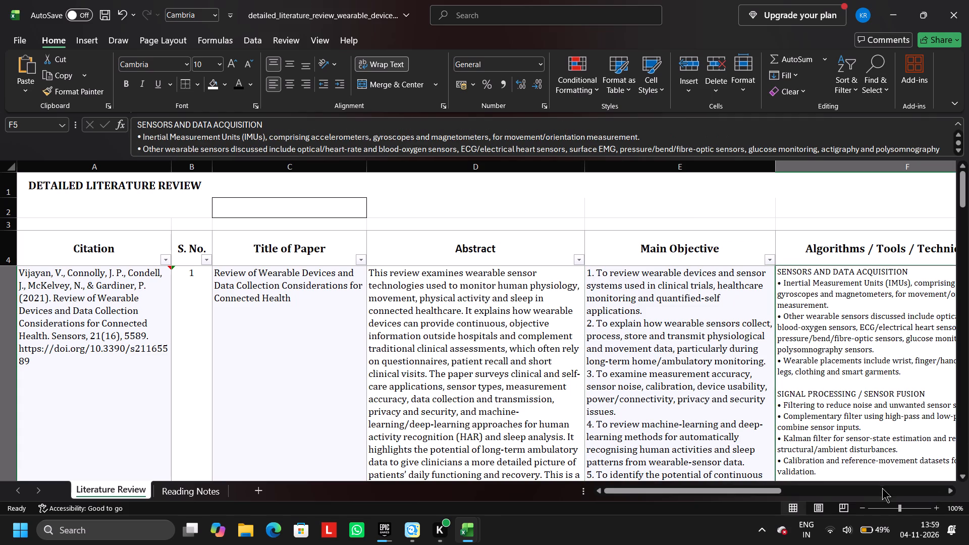
pyautogui.click(871, 432)
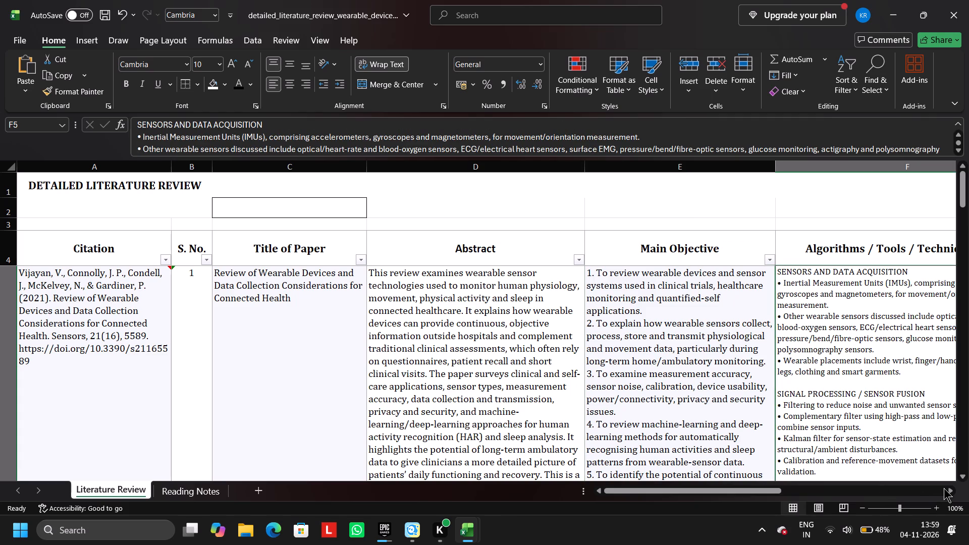
pyautogui.tripleClick(953, 488)
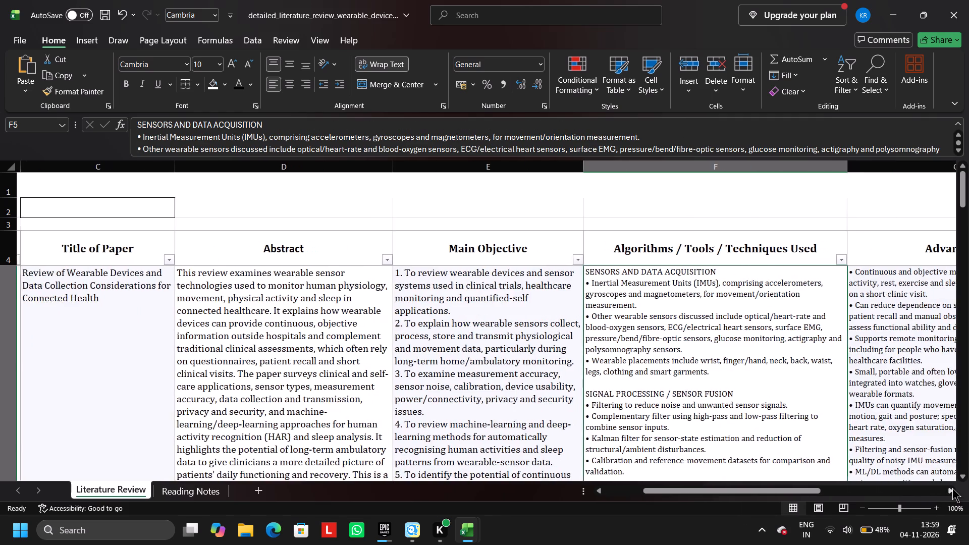
pyautogui.doubleClick(952, 488)
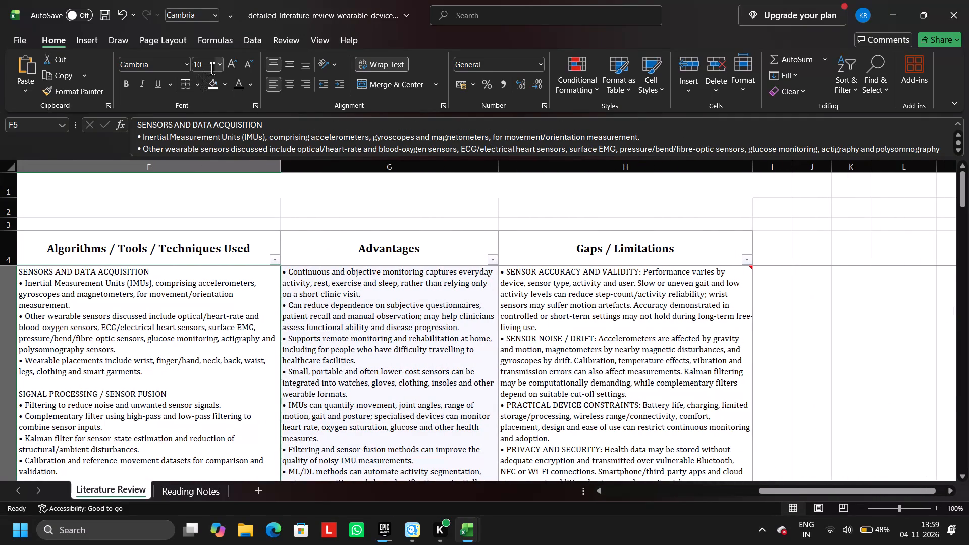
pyautogui.click(219, 68)
pyautogui.click(206, 137)
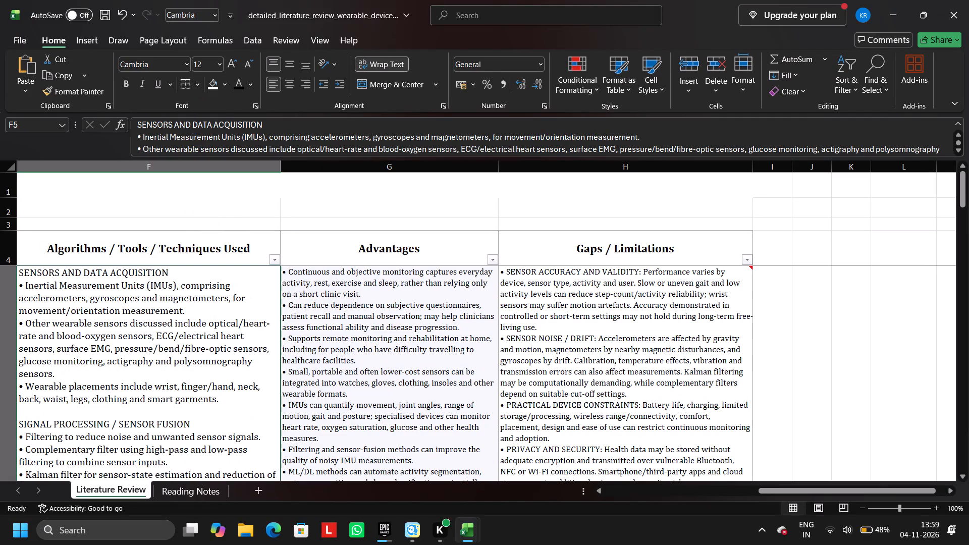
pyautogui.click(348, 362)
pyautogui.click(218, 60)
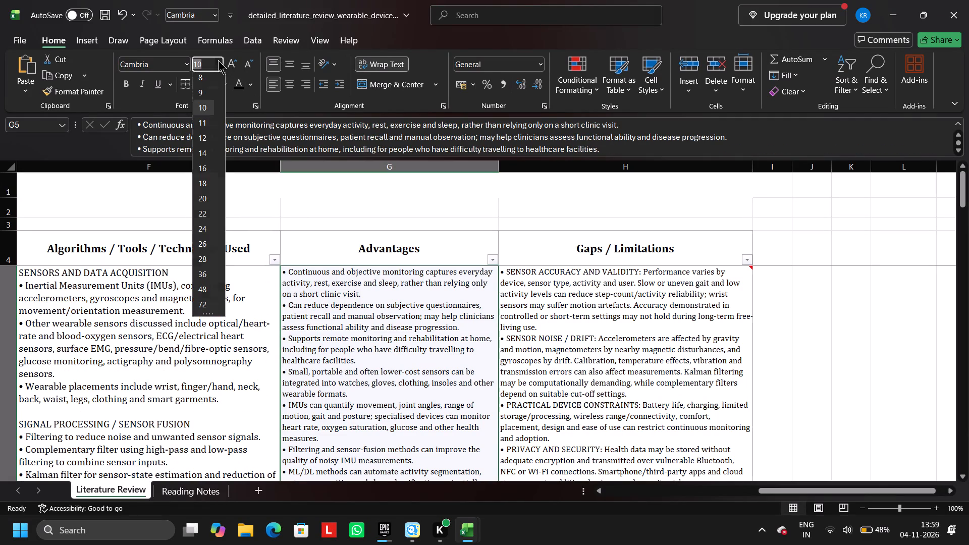
pyautogui.click(205, 142)
pyautogui.click(565, 373)
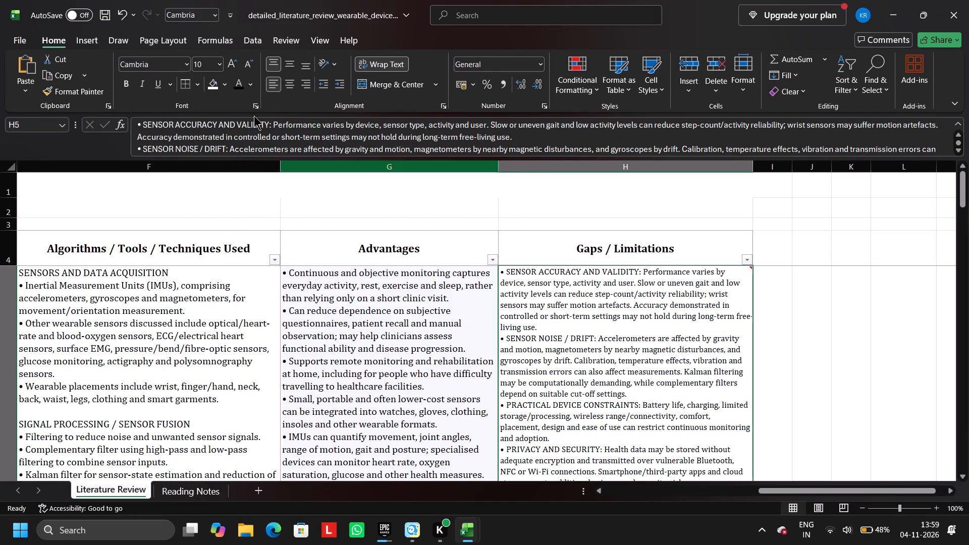
pyautogui.click(221, 65)
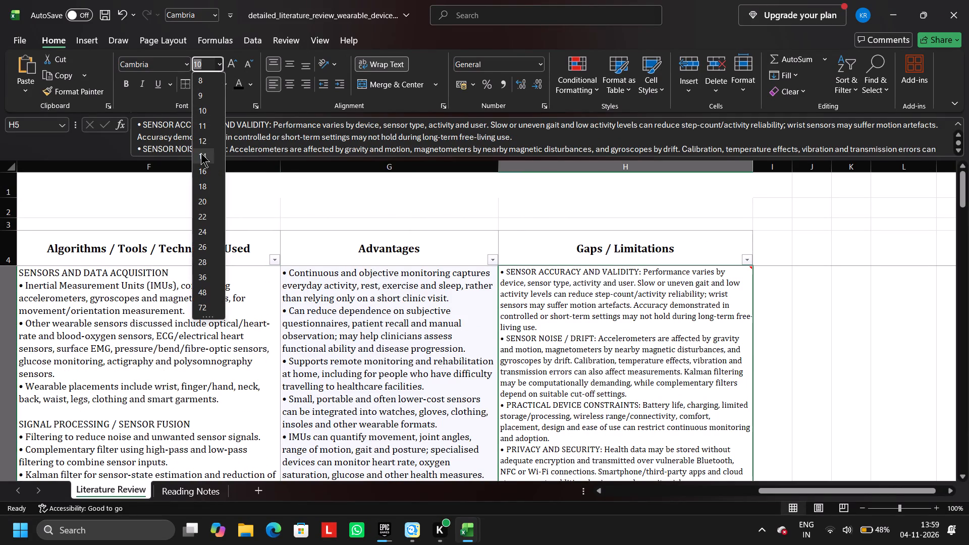
pyautogui.click(199, 138)
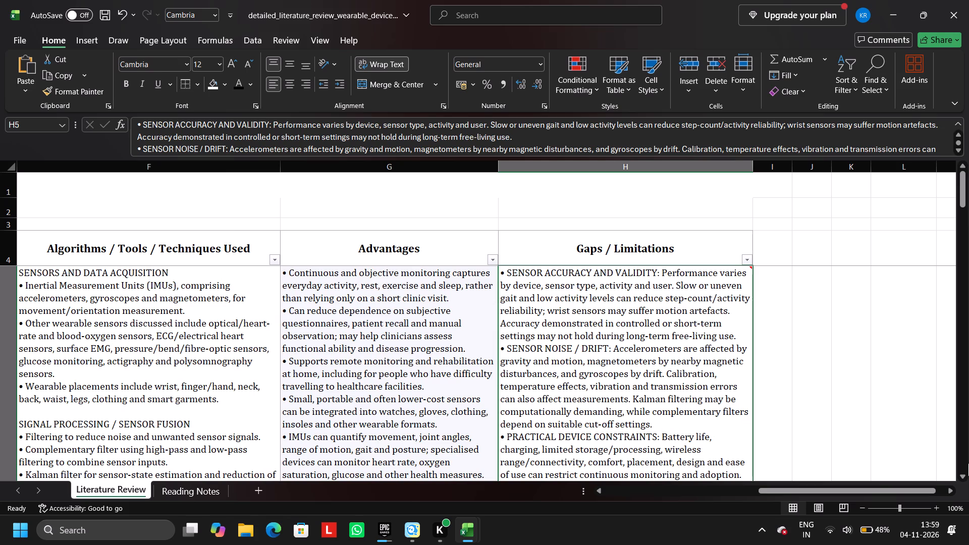
# Check how the first paper's entries fit in row 5, especially the end of the gaps/limitations text in H5.
pyautogui.doubleClick(964, 474)
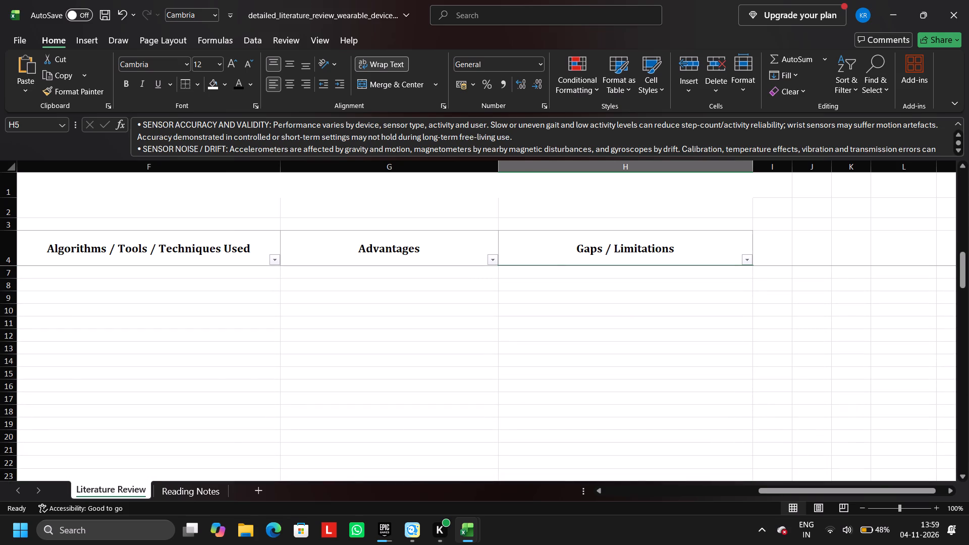
pyautogui.click(964, 187)
pyautogui.click(964, 187)
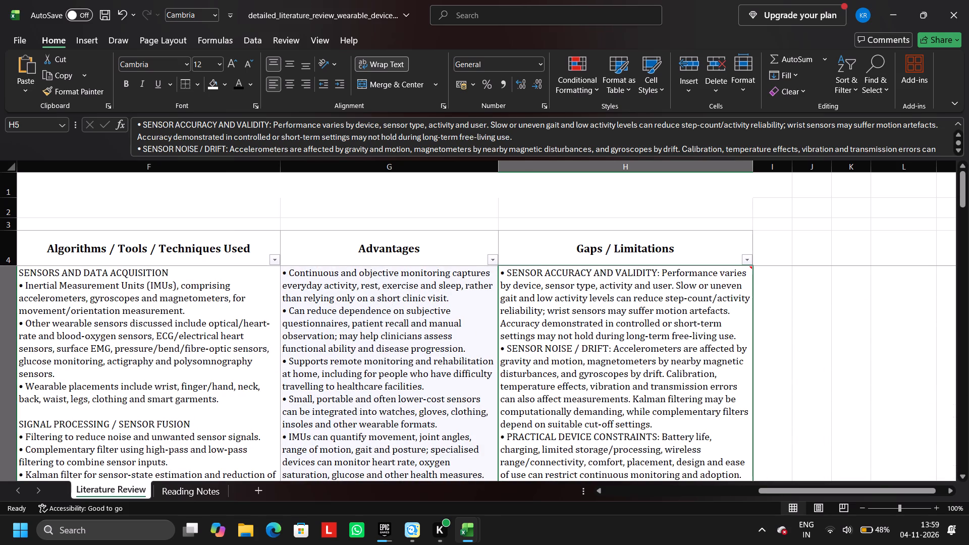
pyautogui.click(863, 507)
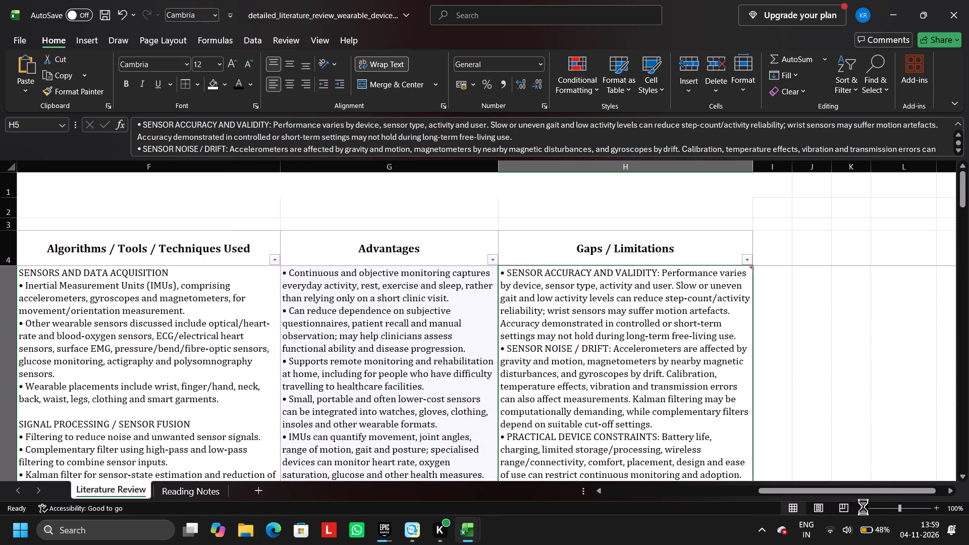
pyautogui.click(863, 507)
pyautogui.doubleClick(863, 507)
pyautogui.click(863, 507)
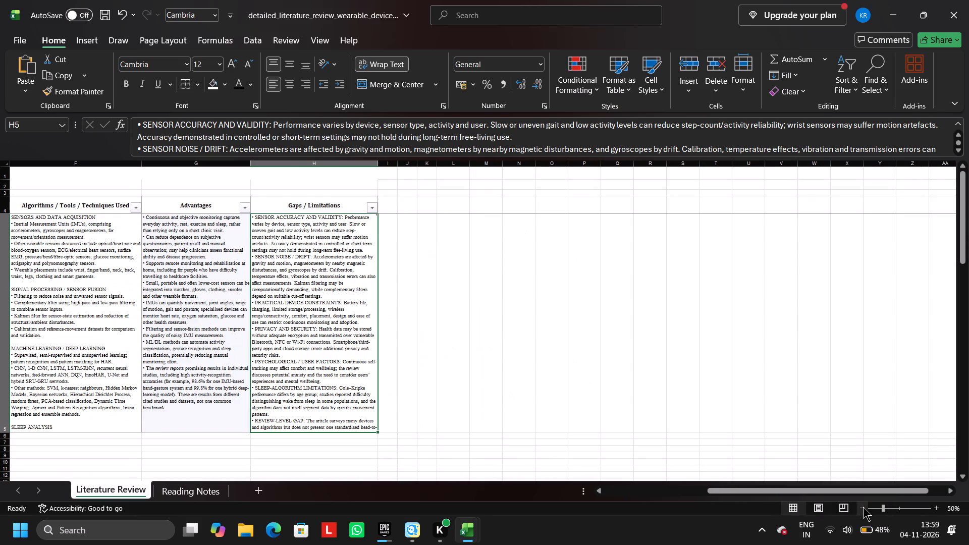
pyautogui.tripleClick(601, 495)
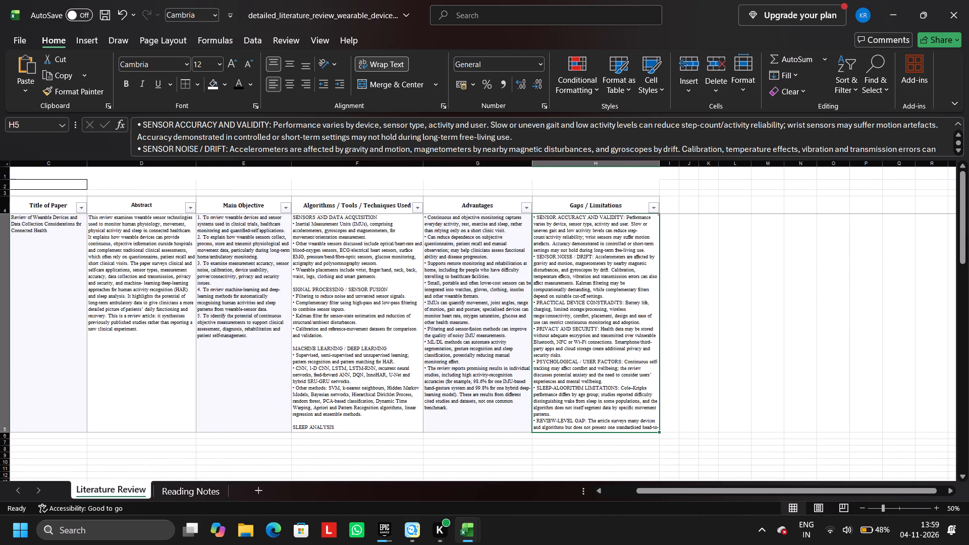
pyautogui.click(595, 428)
pyautogui.click(593, 419)
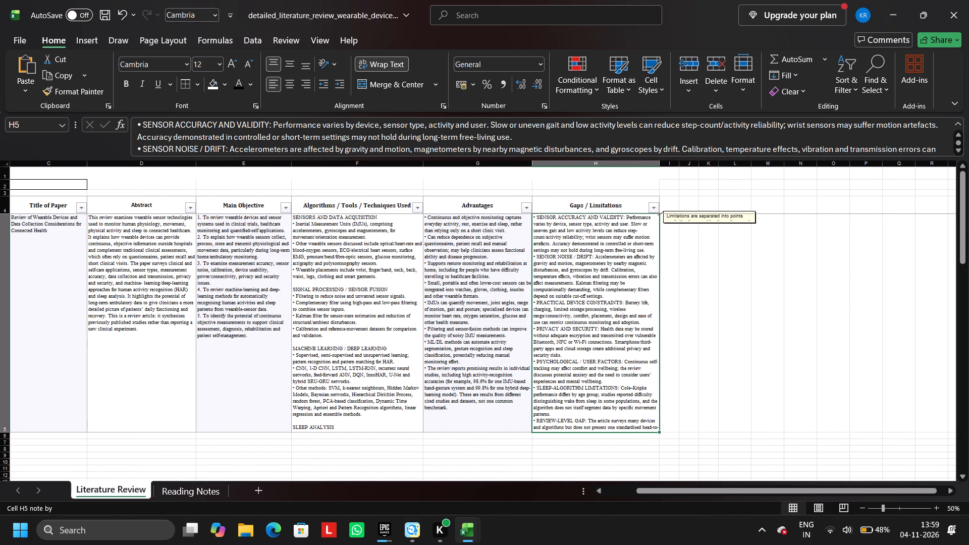
pyautogui.click(593, 419)
pyautogui.click(592, 416)
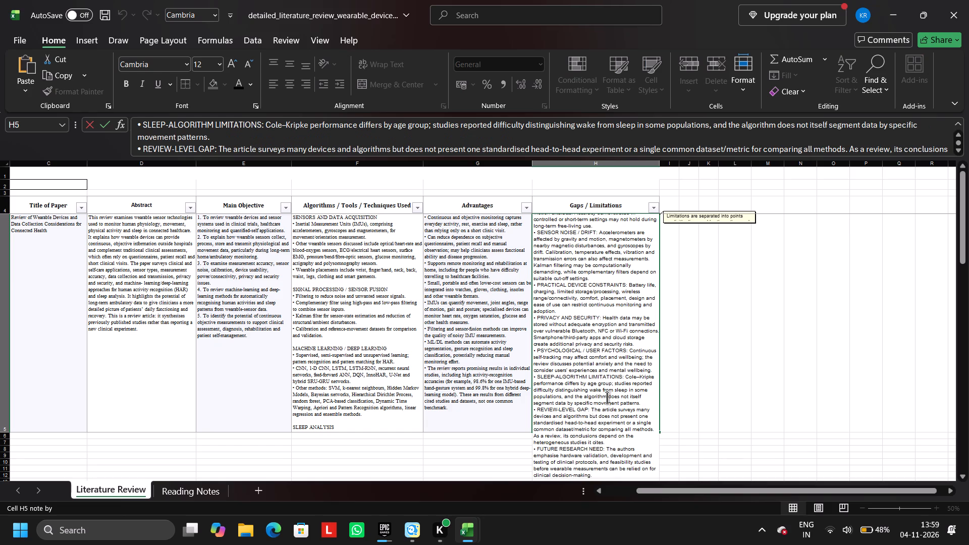
pyautogui.scroll(-1, 598, 428)
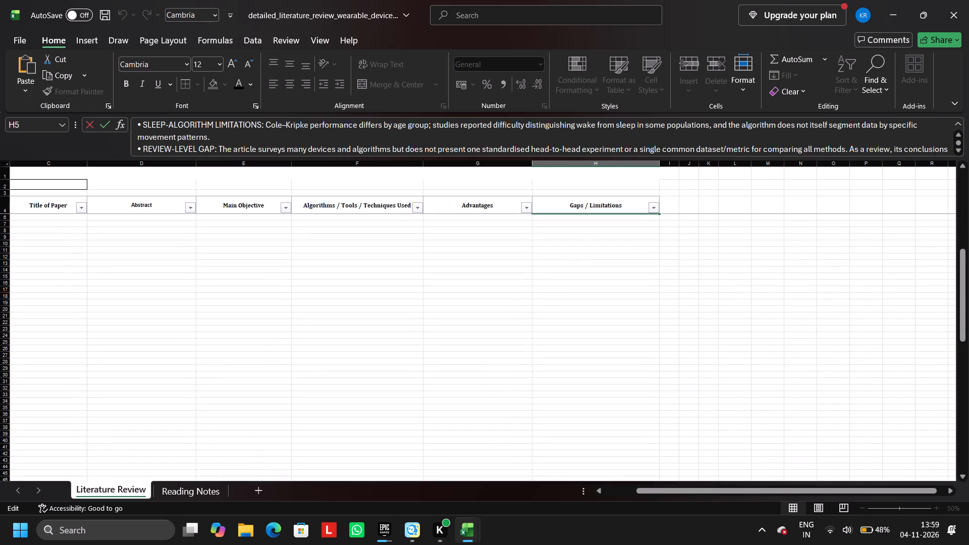
pyautogui.scroll(1, 598, 427)
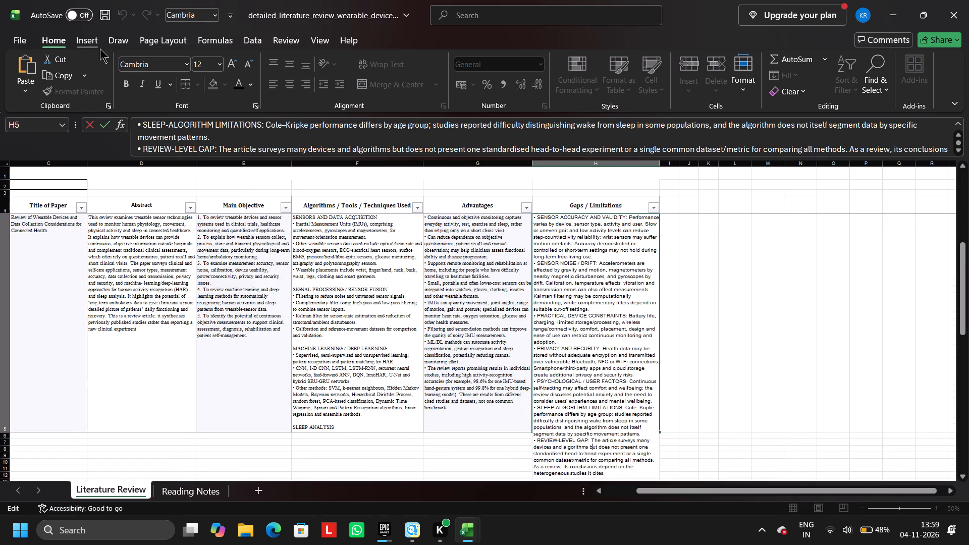
pyautogui.click(121, 16)
pyautogui.click(632, 387)
pyautogui.click(710, 334)
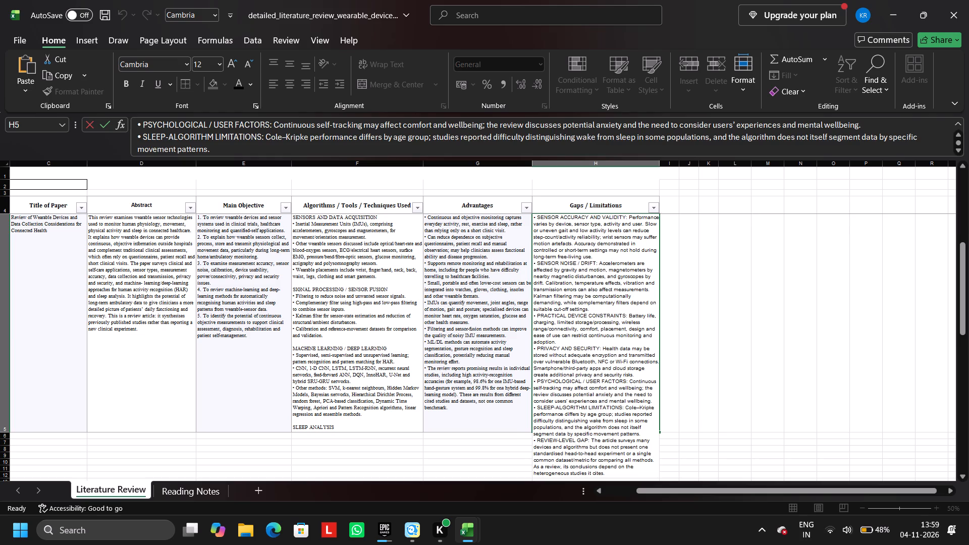
# Delete the FUTURE RESEARCH NEED point and the closing word "cites." of the REVIEW-LEVEL GAP point from the gaps/limitations cell H5.
pyautogui.click(612, 361)
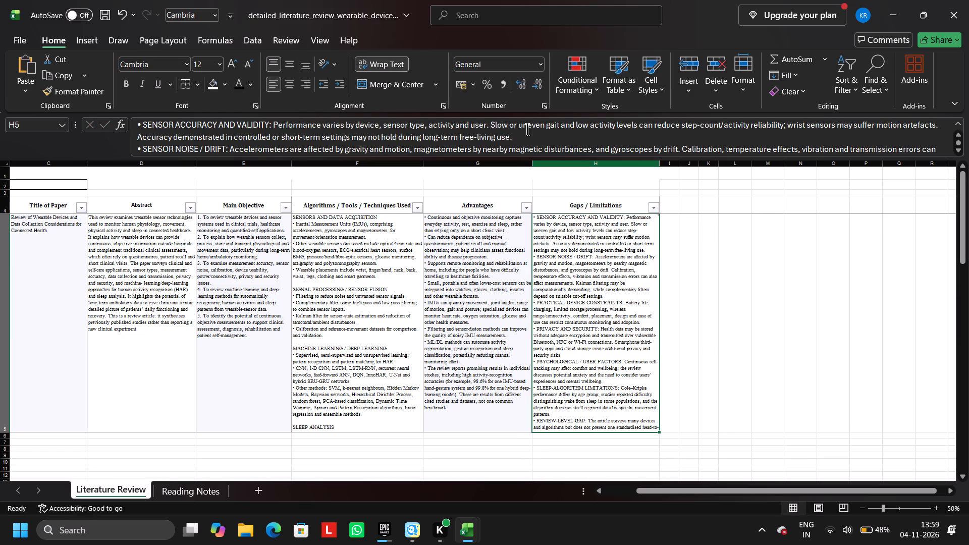
pyautogui.tripleClick(958, 148)
pyautogui.tripleClick(958, 149)
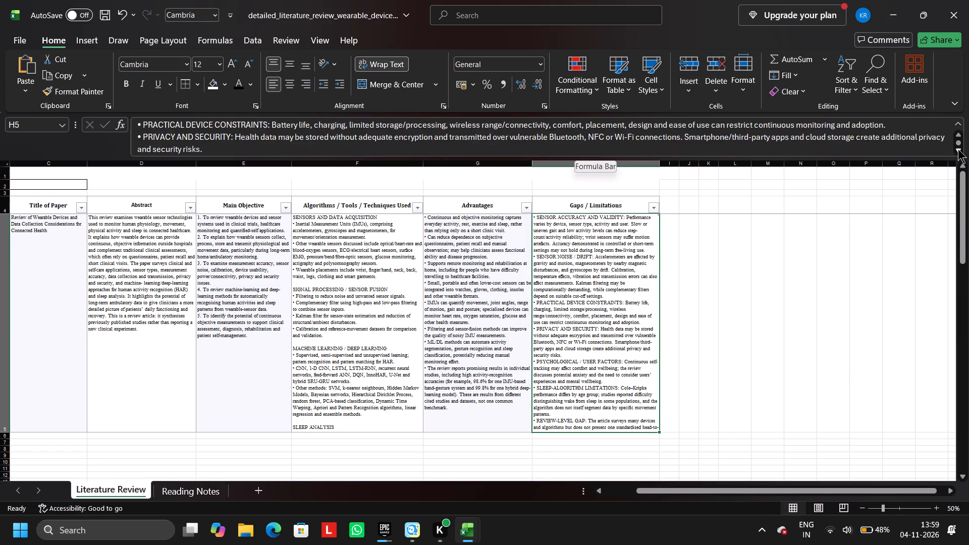
pyautogui.tripleClick(958, 149)
pyautogui.click(957, 148)
pyautogui.tripleClick(956, 148)
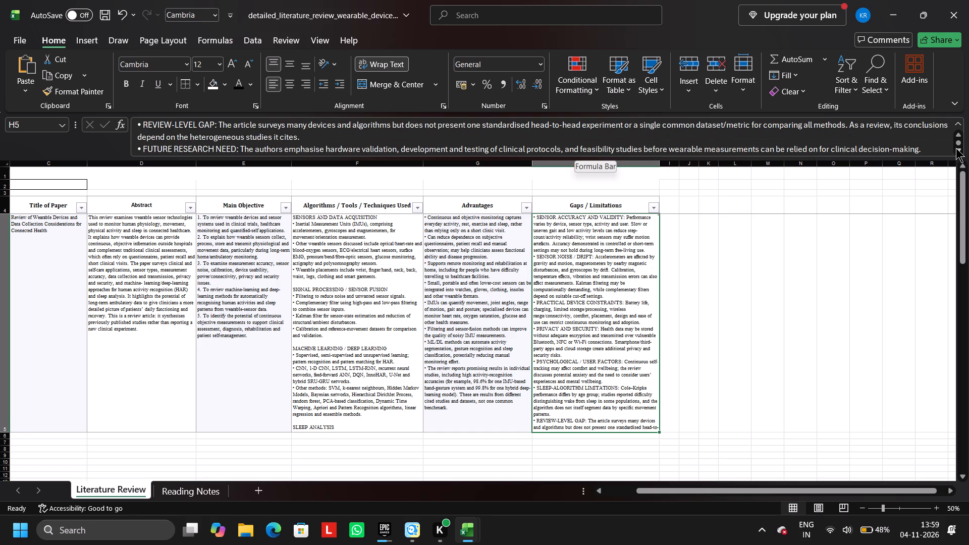
pyautogui.click(942, 145)
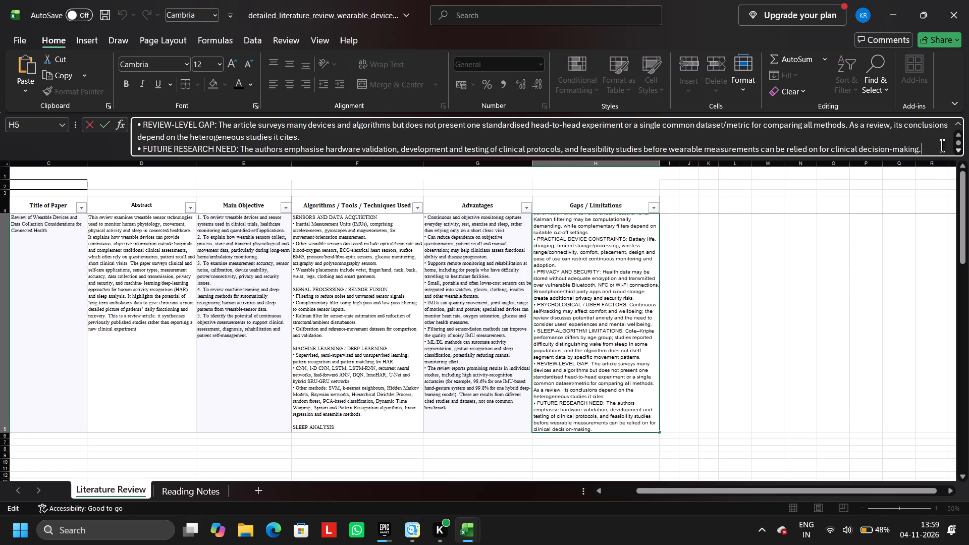
pyautogui.press('BackSpace')
pyautogui.press('BackSpace')
pyautogui.press('BackSpace')
pyautogui.press('BackSpace')
pyautogui.press('BackSpace')
pyautogui.press('BackSpace')
pyautogui.press('BackSpace')
pyautogui.press('BackSpace')
pyautogui.press('BackSpace')
pyautogui.press('BackSpace')
pyautogui.press('BackSpace')
pyautogui.press('BackSpace')
pyautogui.press('BackSpace')
pyautogui.press('BackSpace')
pyautogui.press('BackSpace')
pyautogui.press('BackSpace')
pyautogui.press('BackSpace')
pyautogui.press('BackSpace')
pyautogui.press('BackSpace')
pyautogui.press('BackSpace')
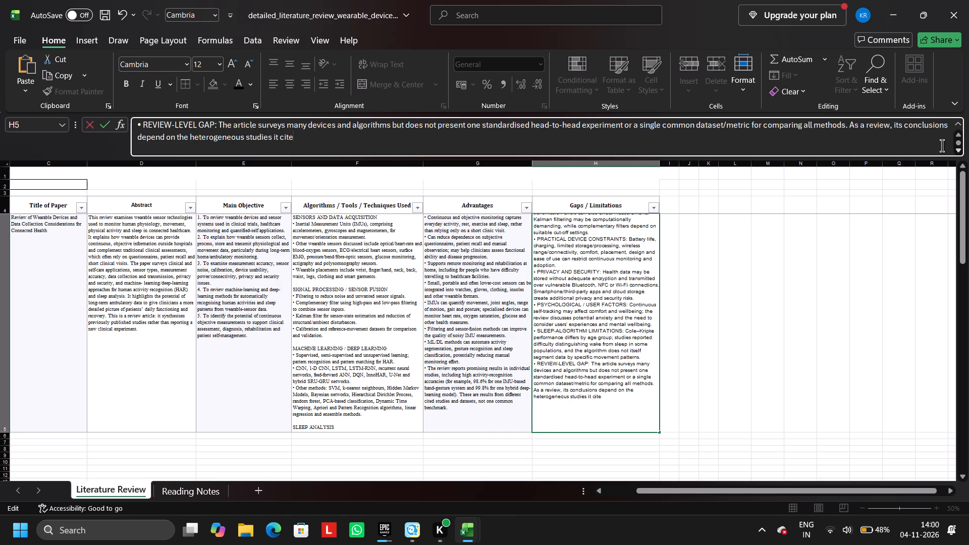
pyautogui.press('m')
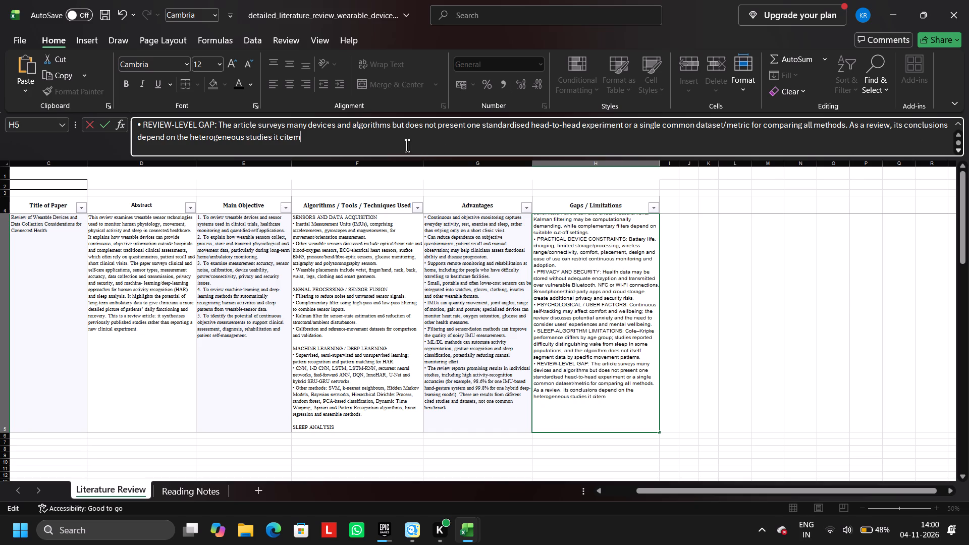
pyautogui.press('BackSpace')
pyautogui.press('BackSpace')
pyautogui.press('BackSpace')
pyautogui.press('BackSpace')
pyautogui.press('BackSpace')
pyautogui.click(610, 406)
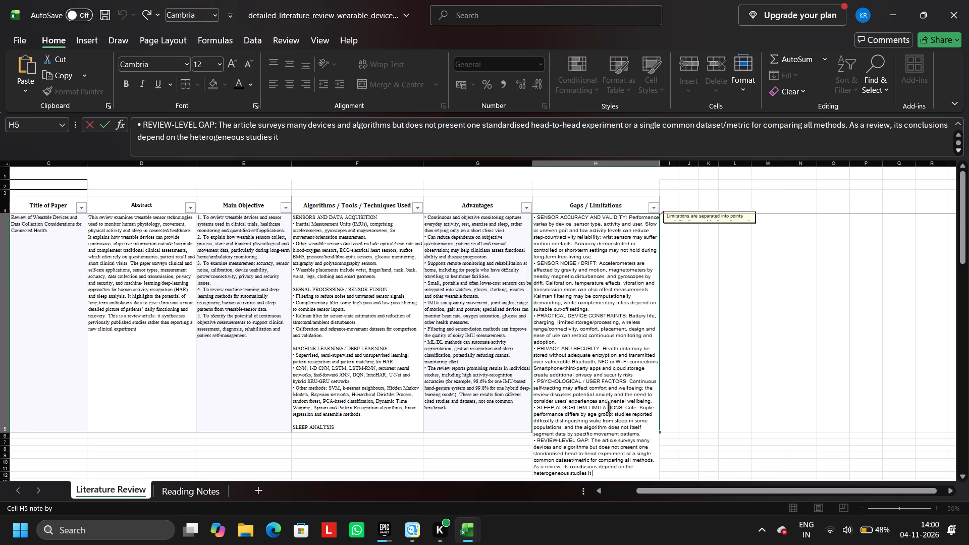
pyautogui.click(608, 406)
pyautogui.click(680, 396)
pyautogui.click(633, 396)
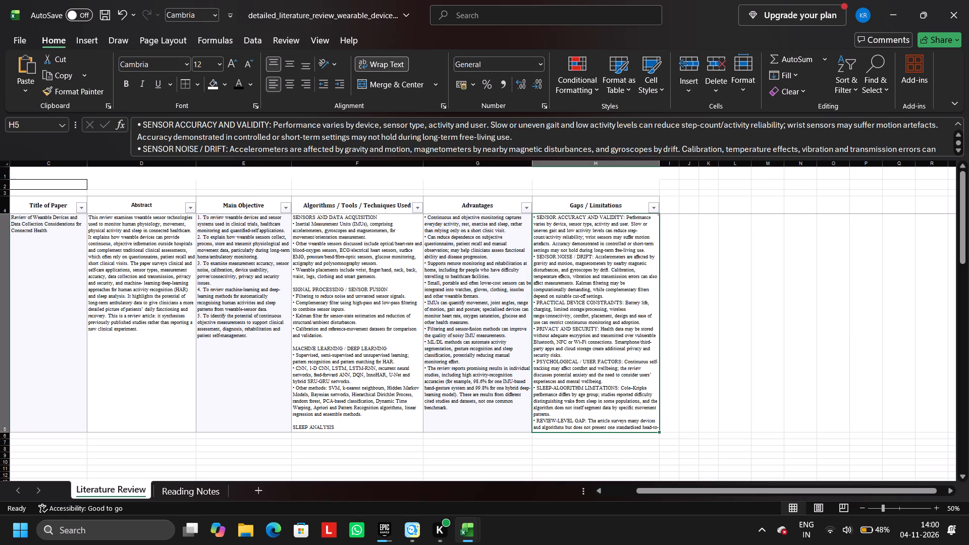
# Delete the rest of the REVIEW-LEVEL GAP point and the whole SLEEP-ALGORITHM LIMITATIONS point from the gaps/limitations cell H5.
pyautogui.click(957, 150)
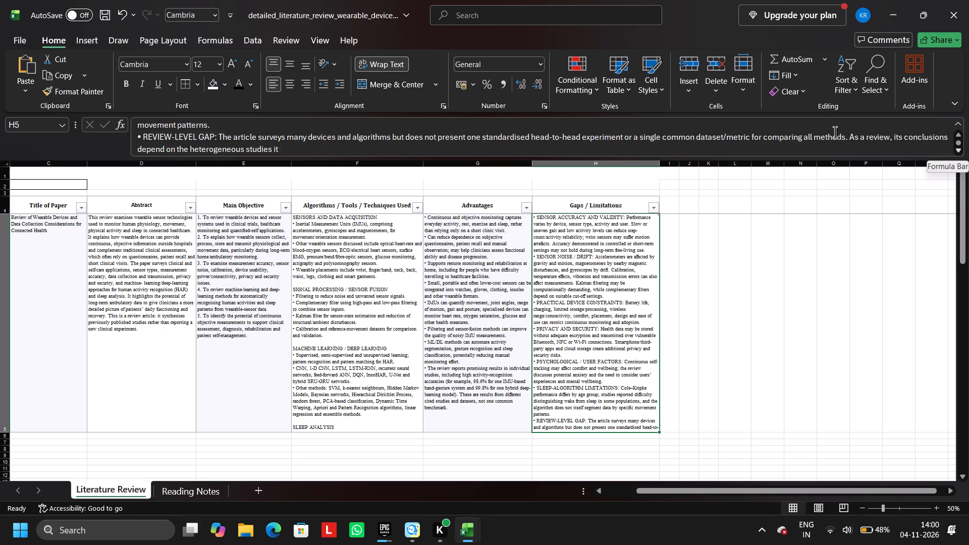
pyautogui.click(821, 148)
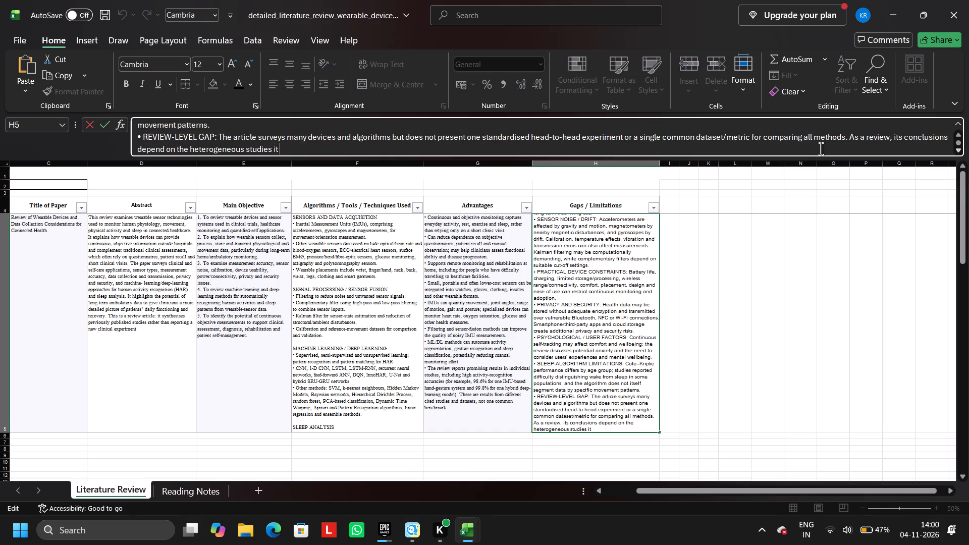
pyautogui.press('BackSpace')
pyautogui.press('BackSpace')
pyautogui.press('BackSpace')
pyautogui.press('BackSpace')
pyautogui.press('BackSpace')
pyautogui.press('BackSpace')
pyautogui.press('BackSpace')
pyautogui.press('BackSpace')
pyautogui.press('BackSpace')
pyautogui.press('BackSpace')
pyautogui.press('BackSpace')
pyautogui.press('BackSpace')
pyautogui.press('BackSpace')
pyautogui.press('BackSpace')
pyautogui.press('BackSpace')
pyautogui.press('BackSpace')
pyautogui.press('BackSpace')
pyautogui.press('BackSpace')
pyautogui.press('BackSpace')
pyautogui.press('BackSpace')
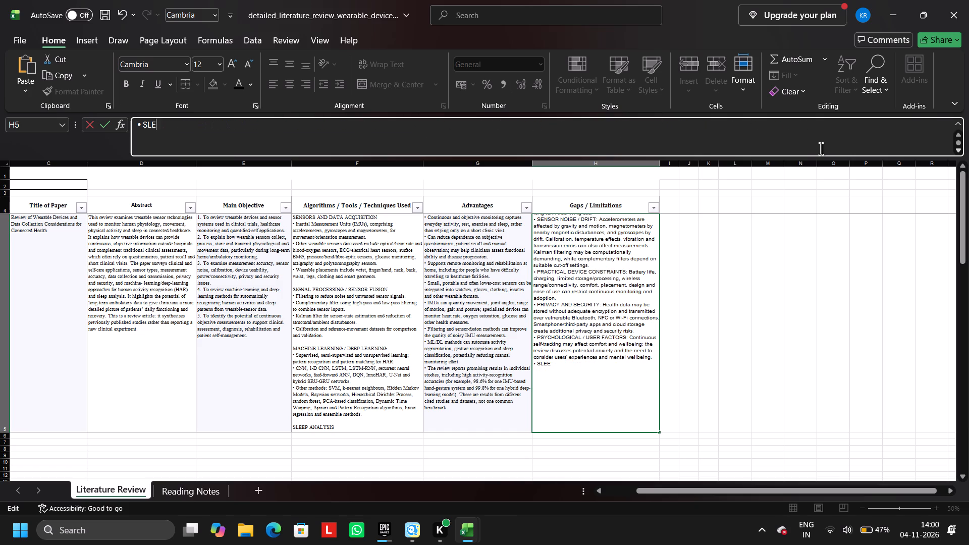
pyautogui.press('BackSpace')
pyautogui.press('BackSpace')
pyautogui.press('BackSpace')
pyautogui.press('BackSpace')
pyautogui.press('BackSpace')
# Replace the bullets before the PSYCHOLOGICAL / USER FACTORS, PRIVACY AND SECURITY and PRACTICAL DEVICE CONSTRAINTS points in H5 with asterisks.
pyautogui.doubleClick(956, 123)
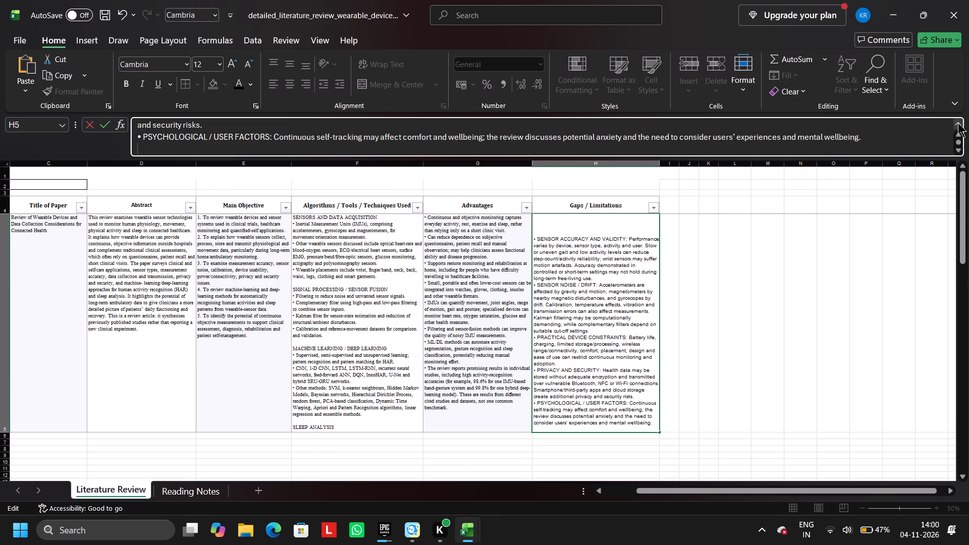
pyautogui.click(143, 135)
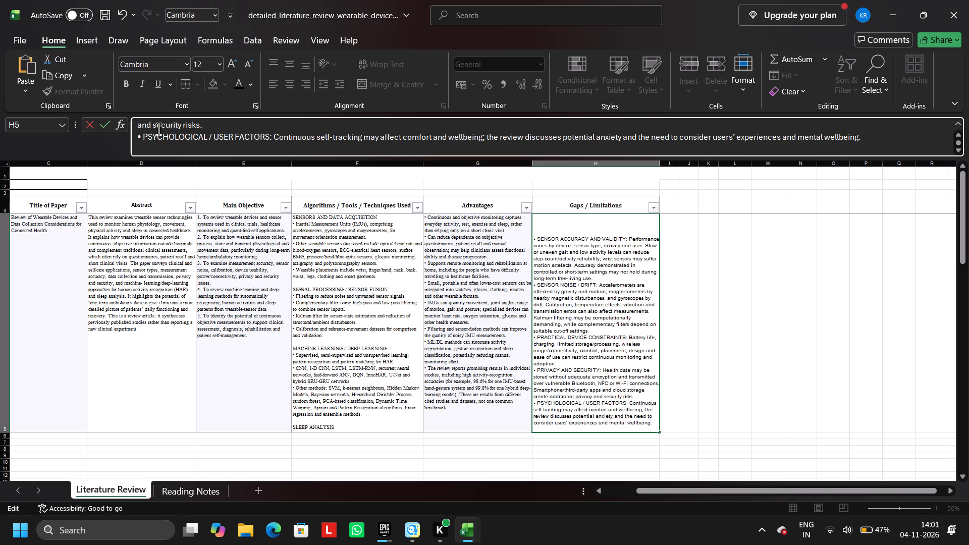
pyautogui.press('BackSpace')
pyautogui.press('BackSpace')
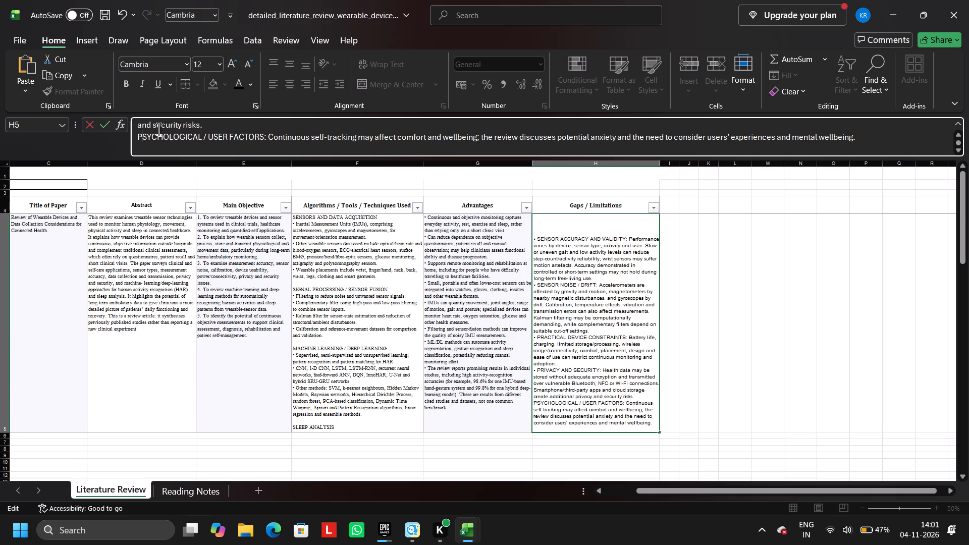
pyautogui.hotkey('shift', '*')
pyautogui.press('BackSpace')
pyautogui.hotkey('shift', '*')
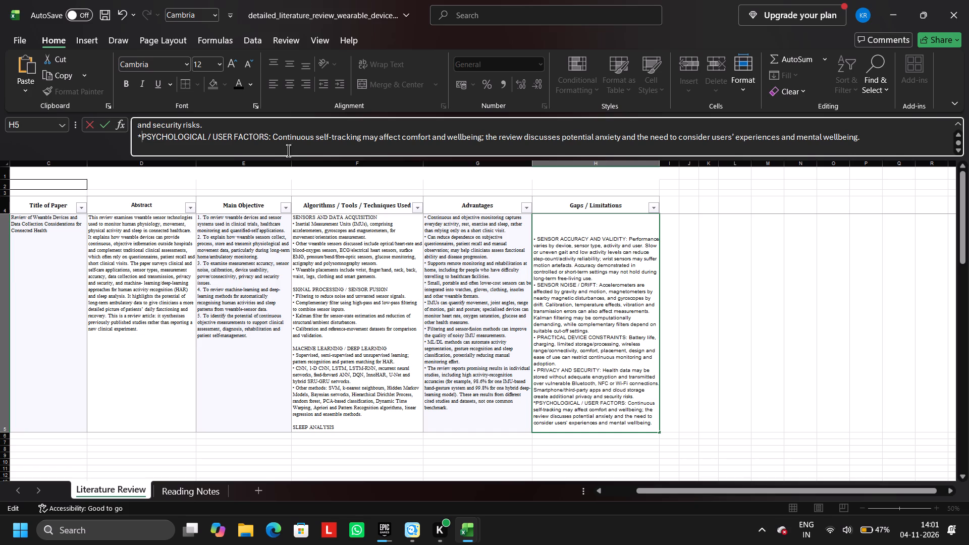
pyautogui.scroll(-2, 295, 145)
pyautogui.scroll(2, 295, 145)
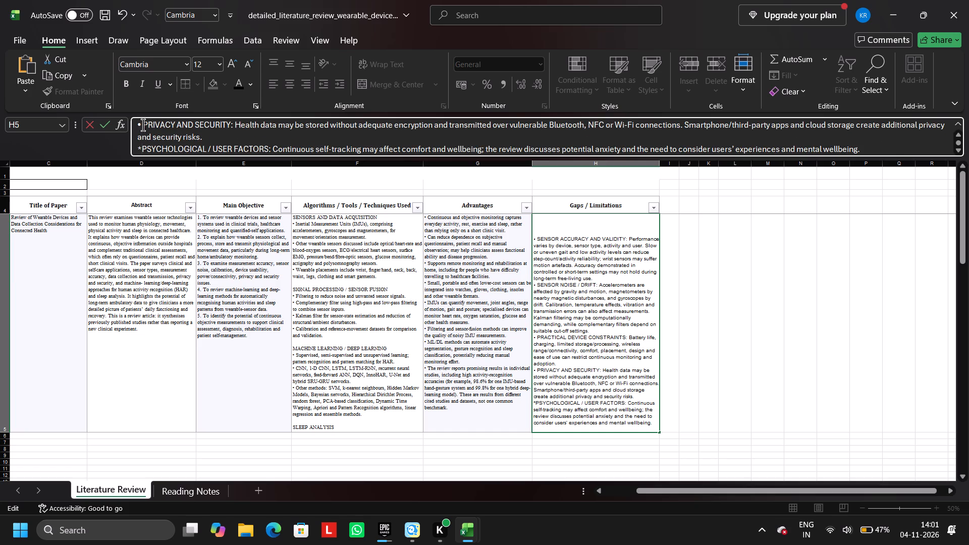
pyautogui.click(143, 124)
pyautogui.press('BackSpace')
pyautogui.press('BackSpace')
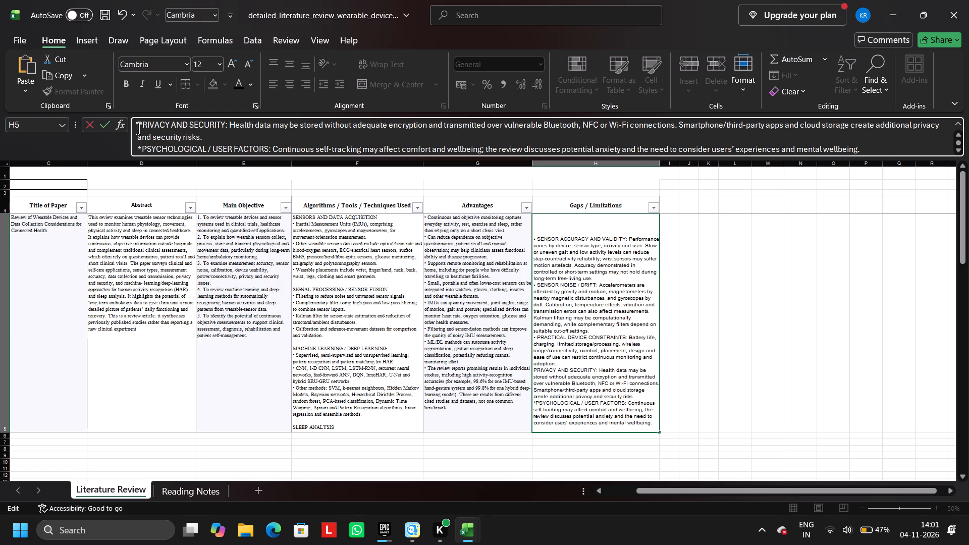
pyautogui.hotkey('shift', '*')
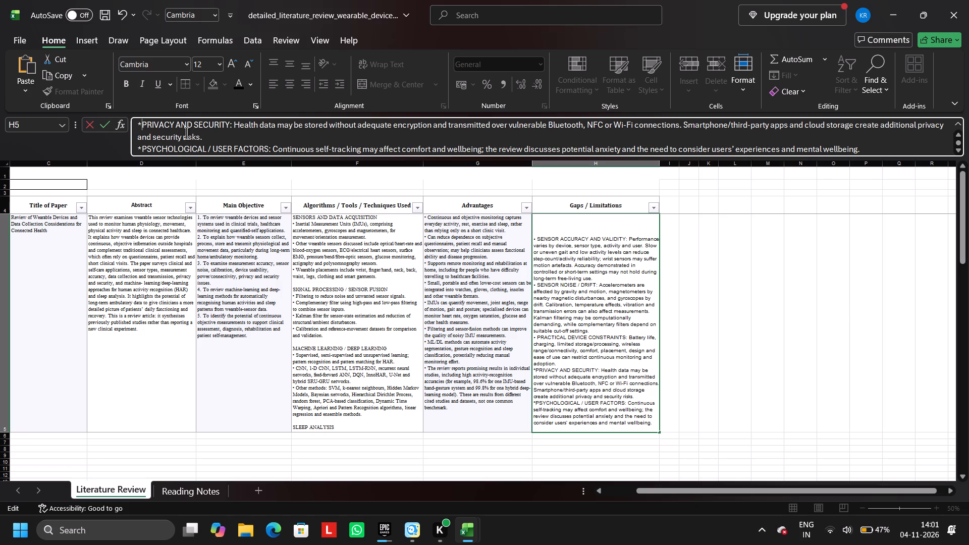
pyautogui.scroll(1, 186, 133)
pyautogui.click(143, 126)
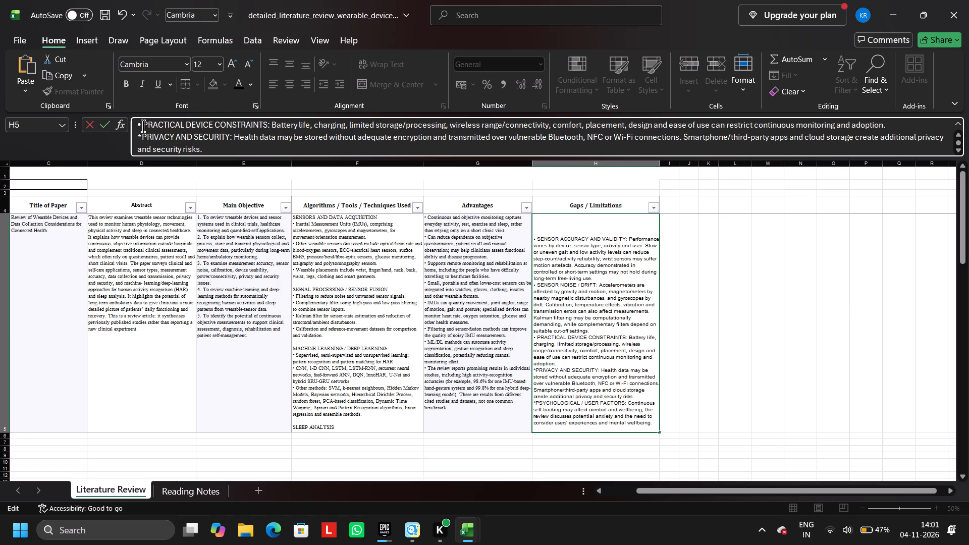
pyautogui.press('BackSpace')
pyautogui.press('BackSpace')
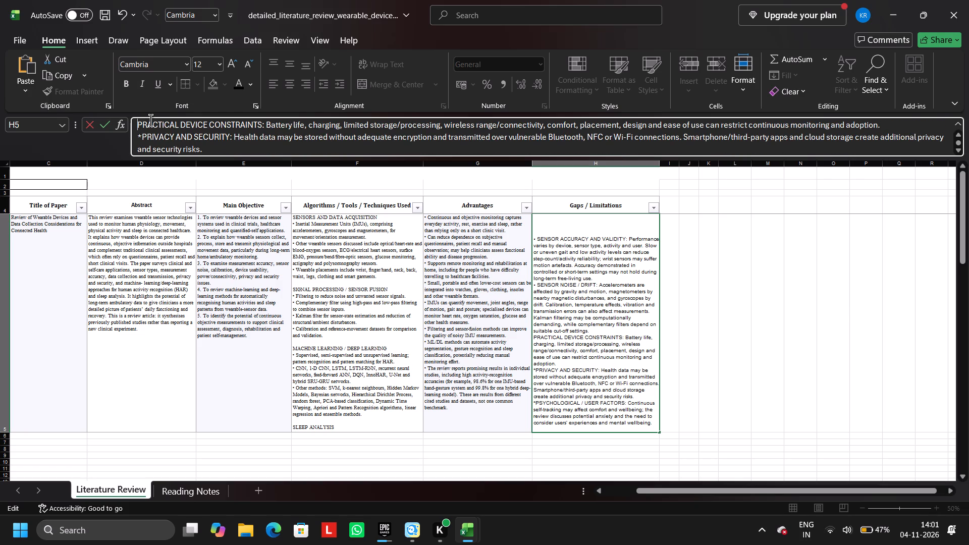
pyautogui.hotkey('shift', '*')
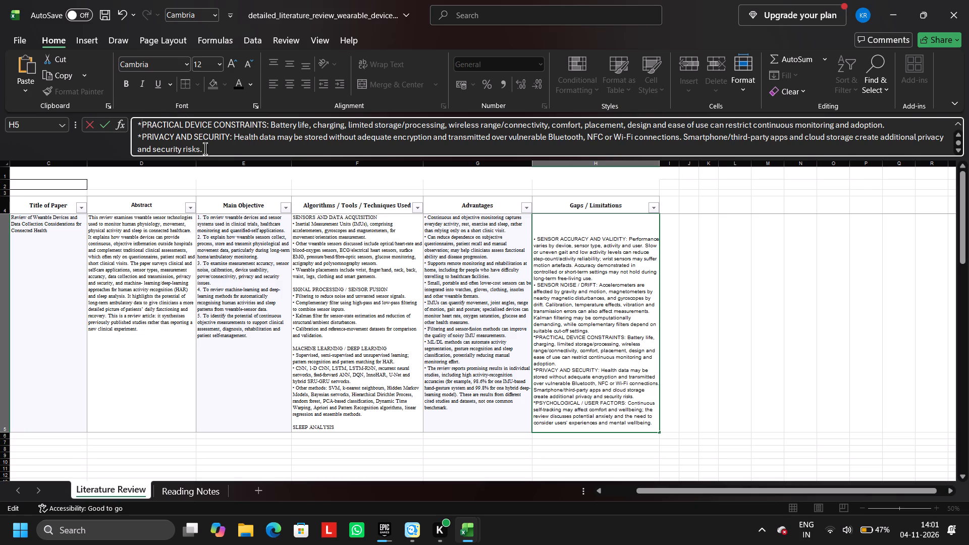
# Replace the bullets before the SENSOR NOISE / DRIFT and SENSOR ACCURACY AND VALIDITY points in H5 with asterisks.
pyautogui.scroll(3, 205, 146)
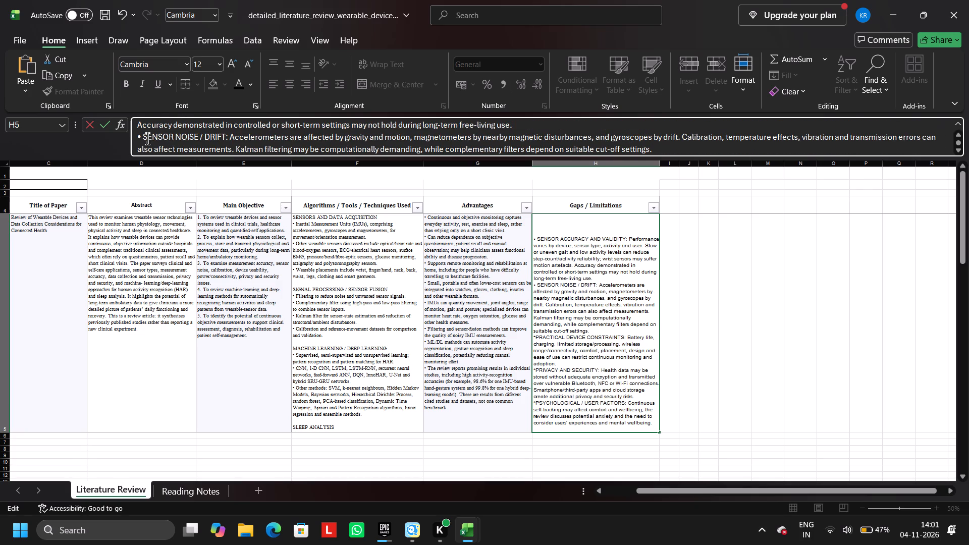
pyautogui.click(141, 138)
pyautogui.press('BackSpace')
pyautogui.hotkey('shift', '*')
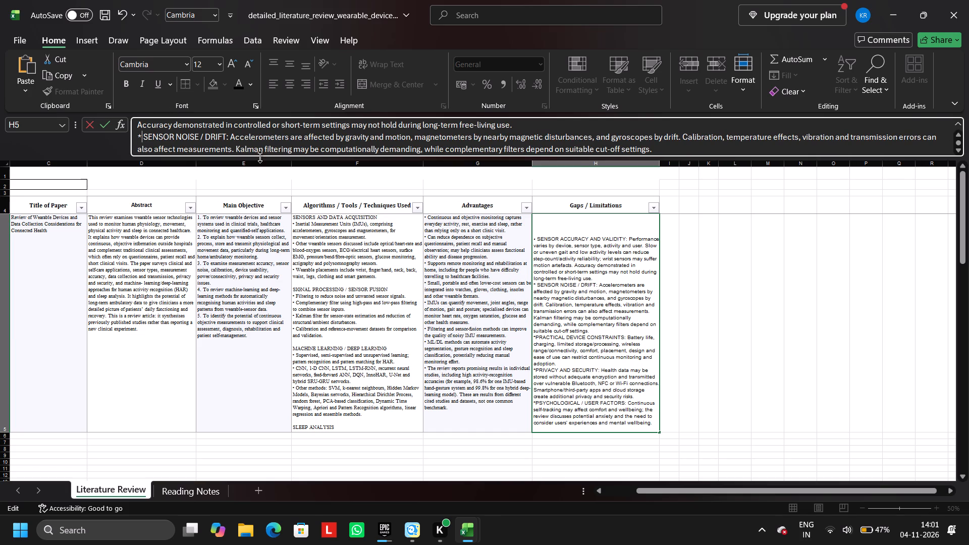
pyautogui.scroll(2, 267, 142)
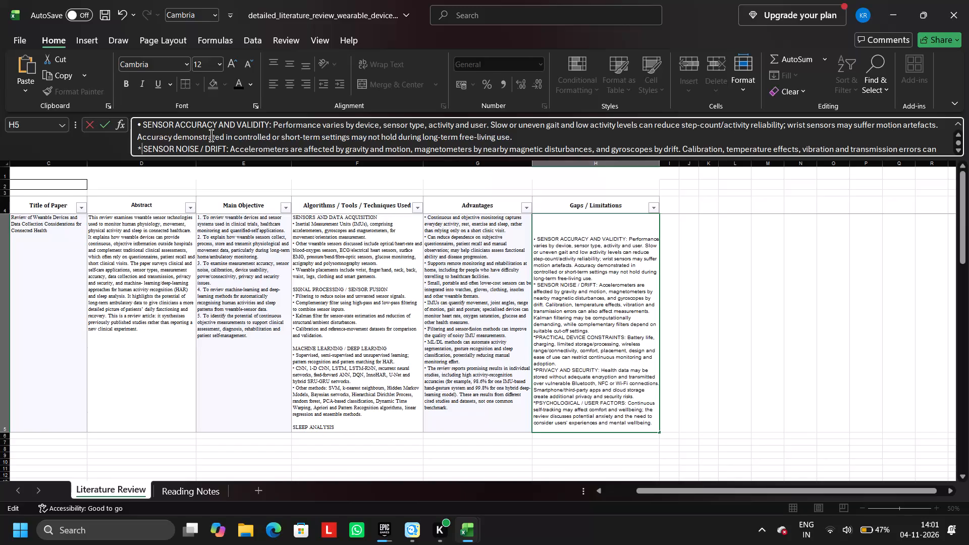
pyautogui.click(141, 126)
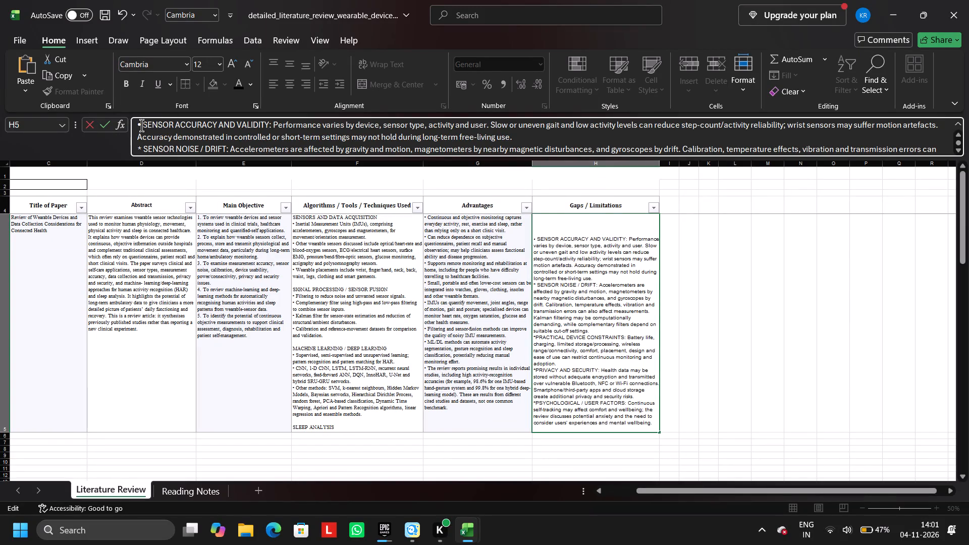
pyautogui.press('BackSpace')
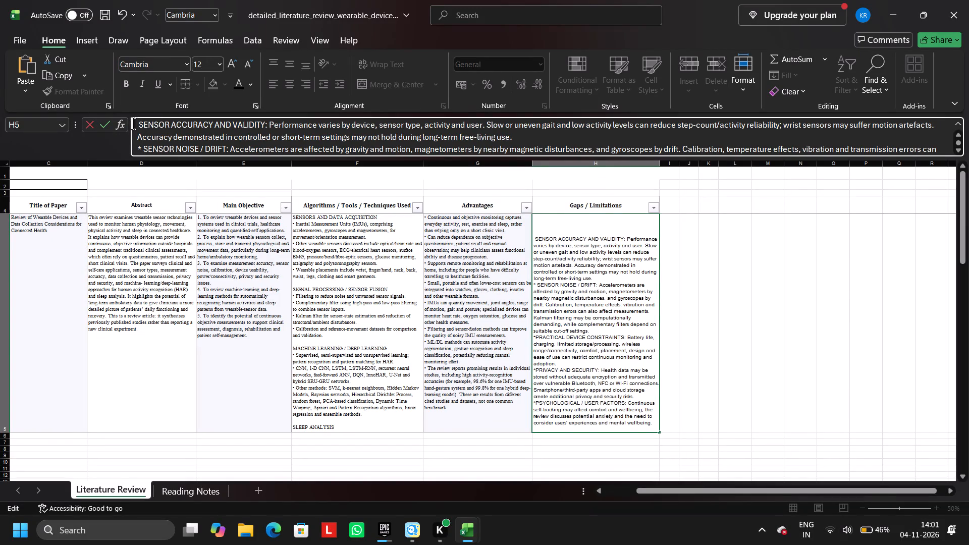
pyautogui.hotkey('shift', '*')
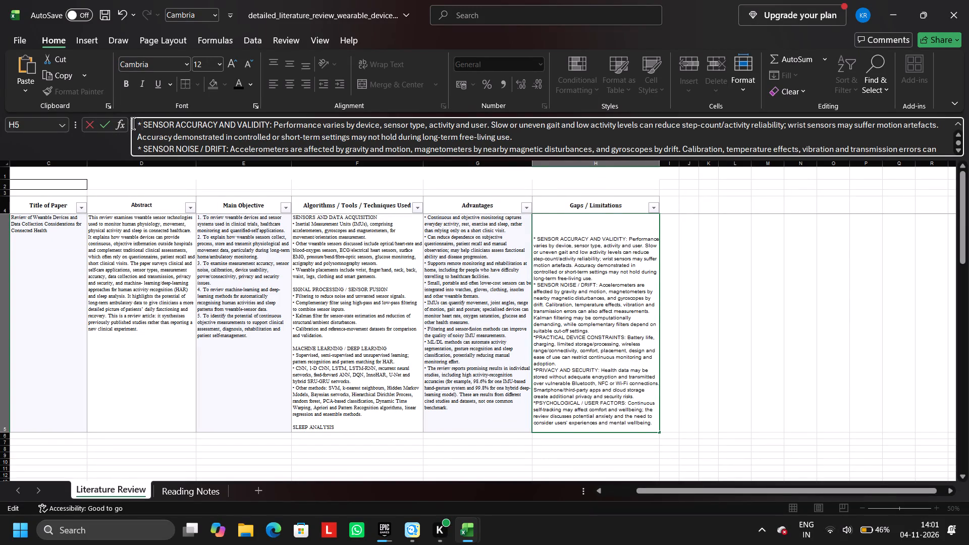
pyautogui.scroll(2, 283, 147)
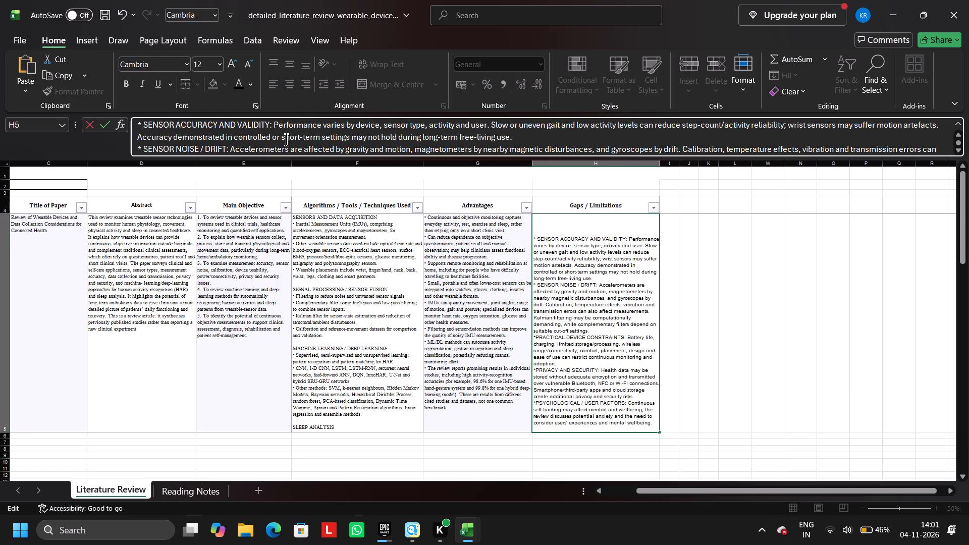
# Delete the last four points from the advantages cell G5, from "IMUs can quantify movement" through the one on promising results in individual studies.
pyautogui.click(460, 325)
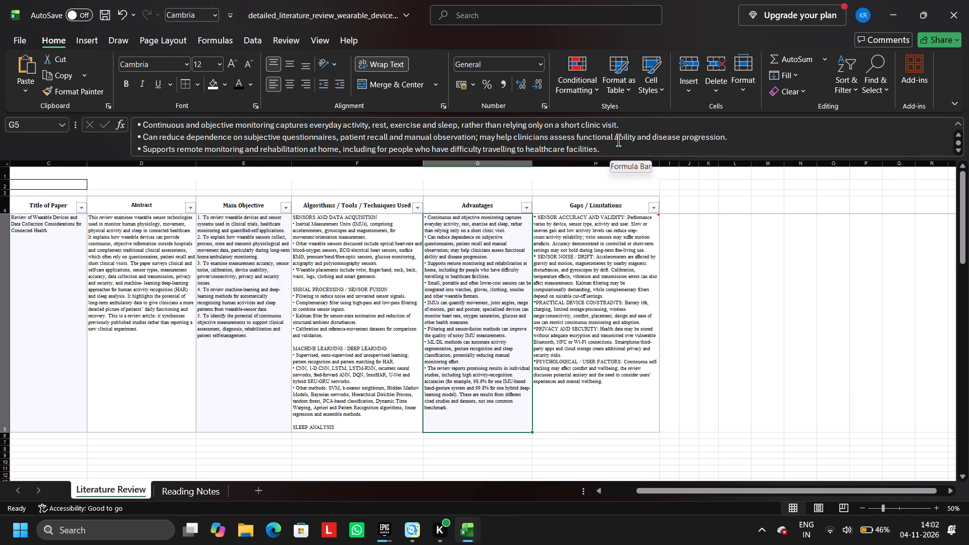
pyautogui.scroll(-11, 618, 140)
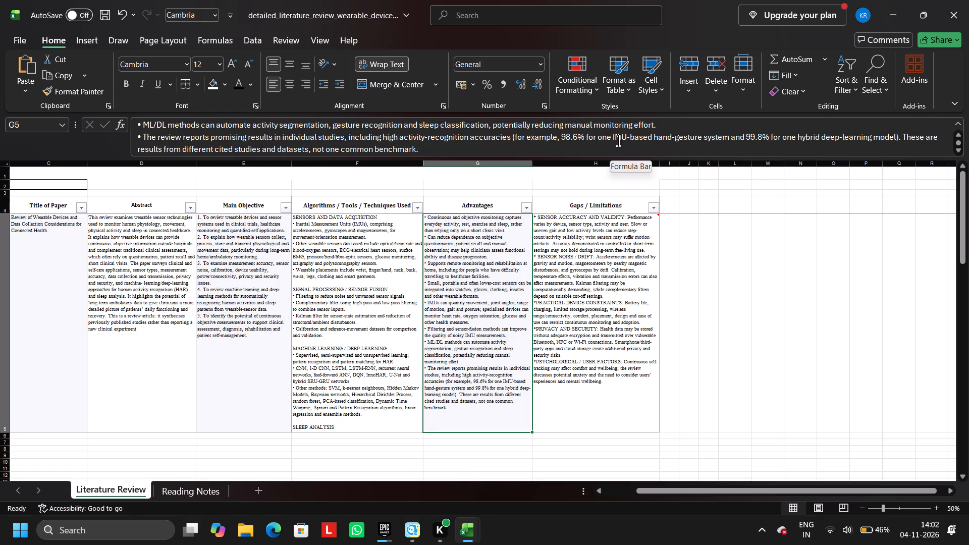
pyautogui.click(559, 147)
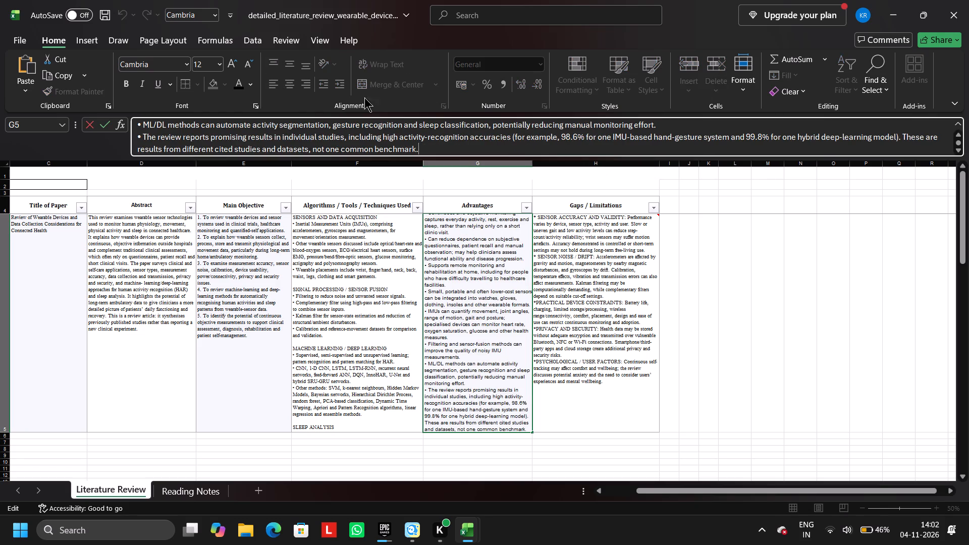
pyautogui.moveTo(136, 122); pyautogui.dragTo(365, 175)
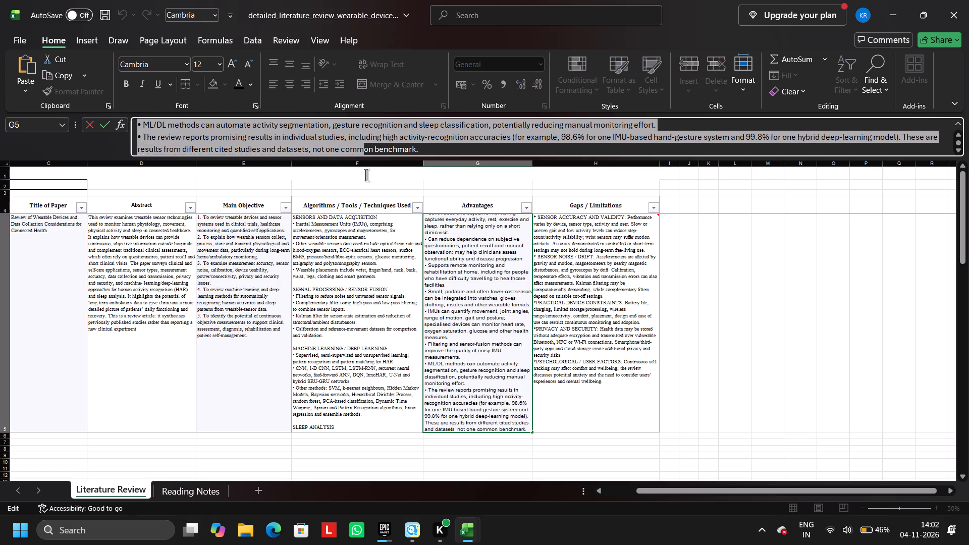
pyautogui.moveTo(365, 175); pyautogui.dragTo(435, 166)
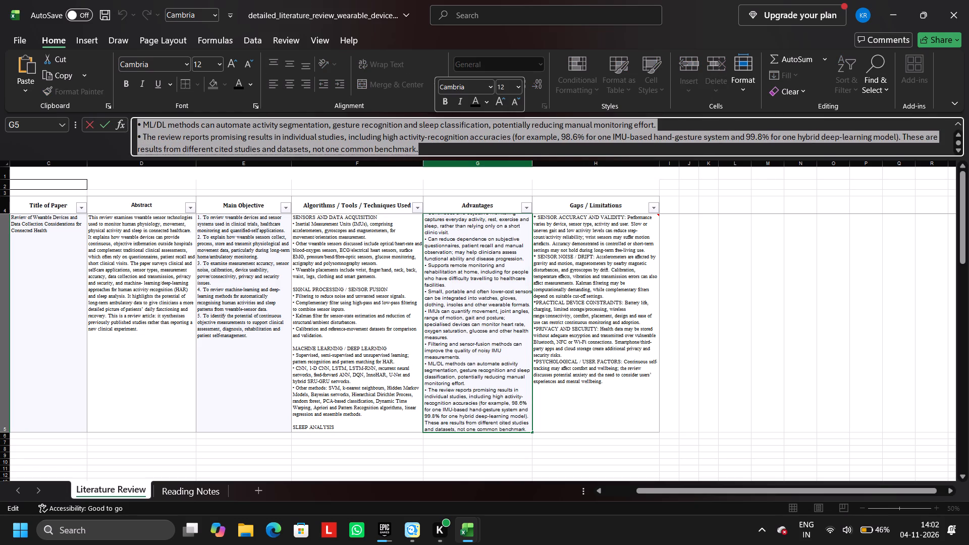
pyautogui.press('BackSpace')
pyautogui.scroll(2, 442, 149)
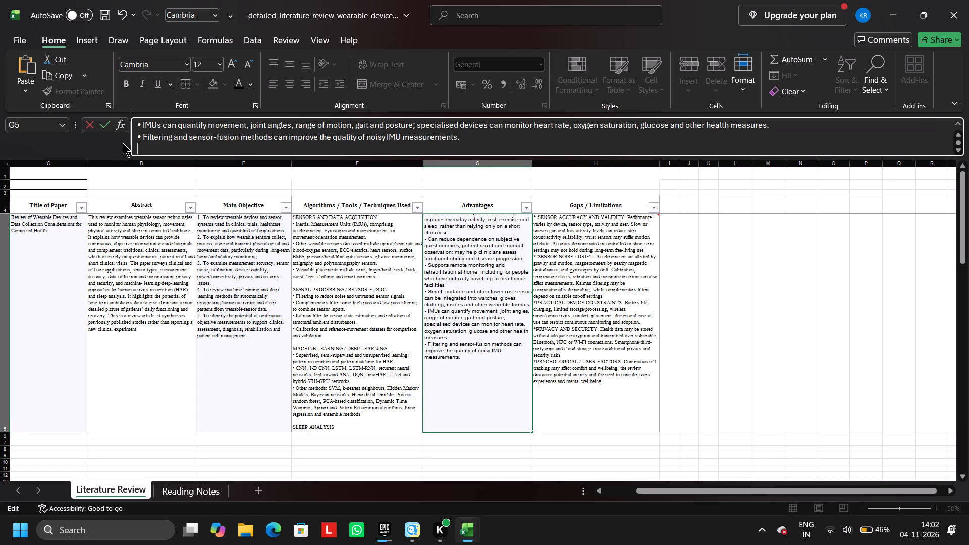
pyautogui.moveTo(135, 125); pyautogui.dragTo(704, 155)
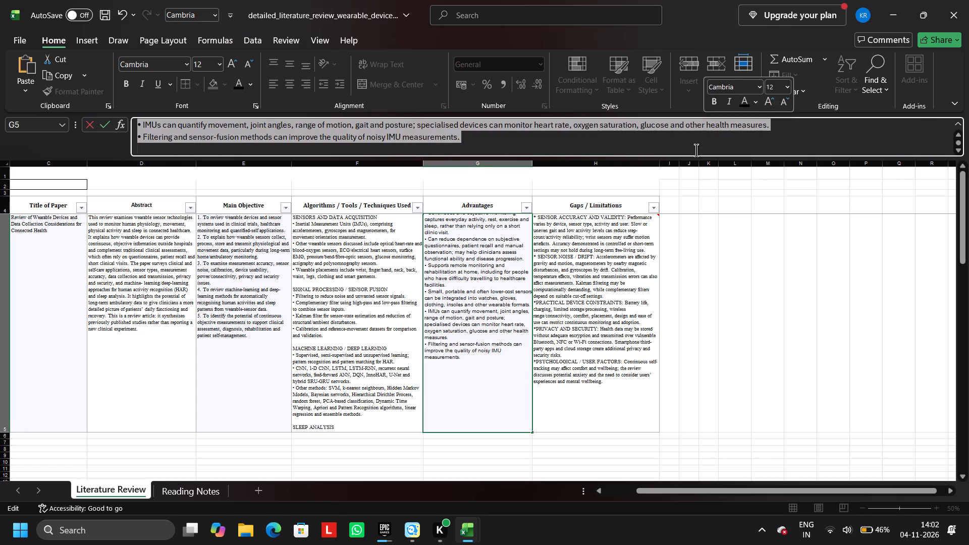
pyautogui.press('BackSpace')
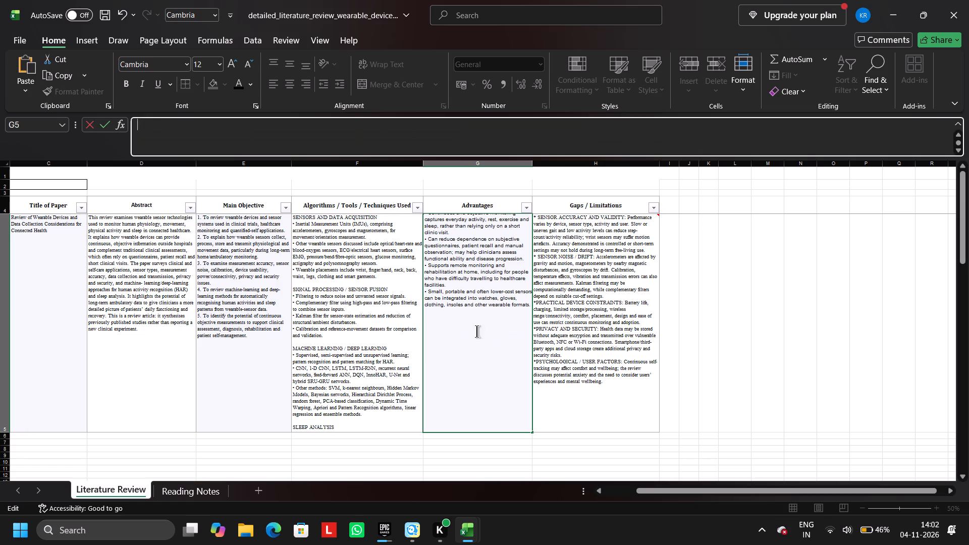
pyautogui.click(667, 315)
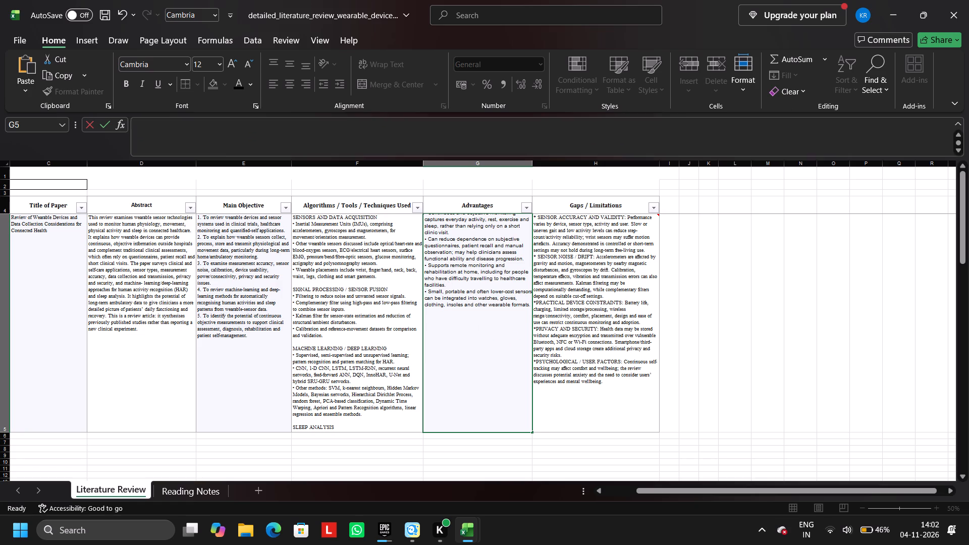
# Delete the SLEEP ANALYSIS and TOOLS / PLATFORMS REPORTED IN THE REVIEW sections, headings included, from the algorithms/tools cell F5.
pyautogui.click(344, 377)
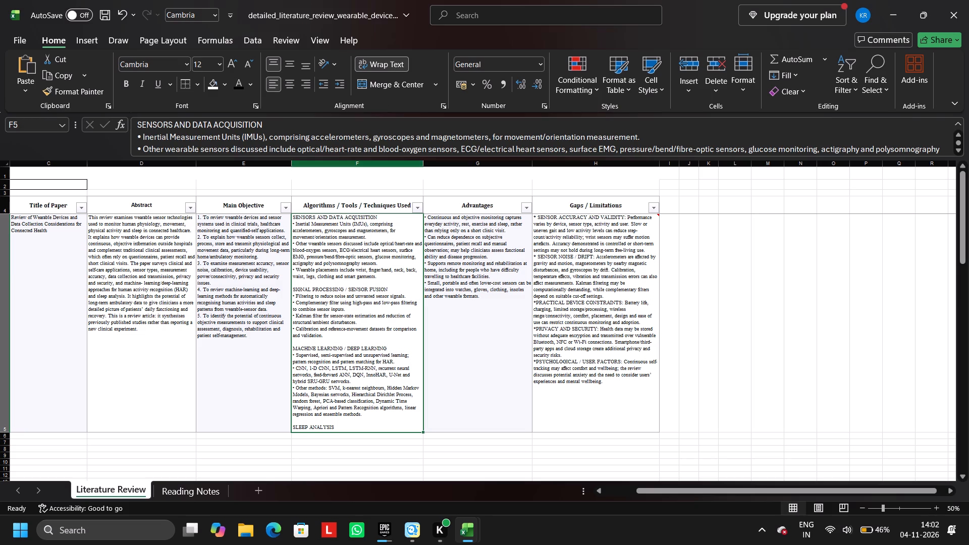
pyautogui.scroll(-8, 285, 146)
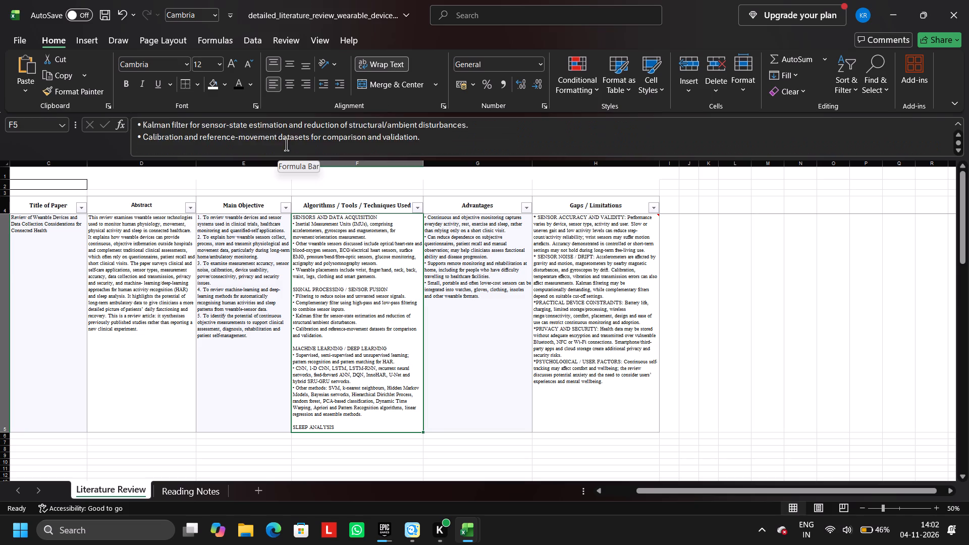
pyautogui.scroll(-20, 286, 144)
pyautogui.scroll(-4, 286, 144)
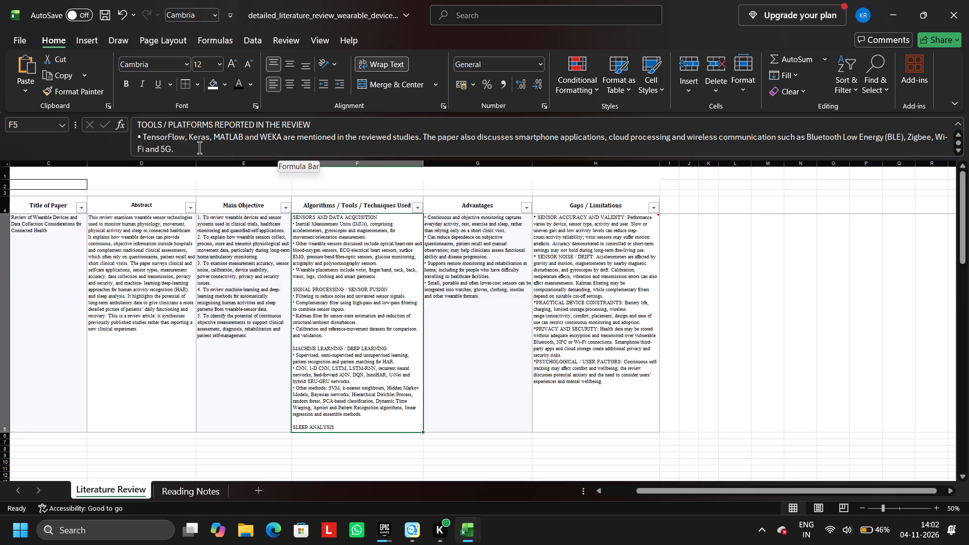
pyautogui.scroll(2, 153, 128)
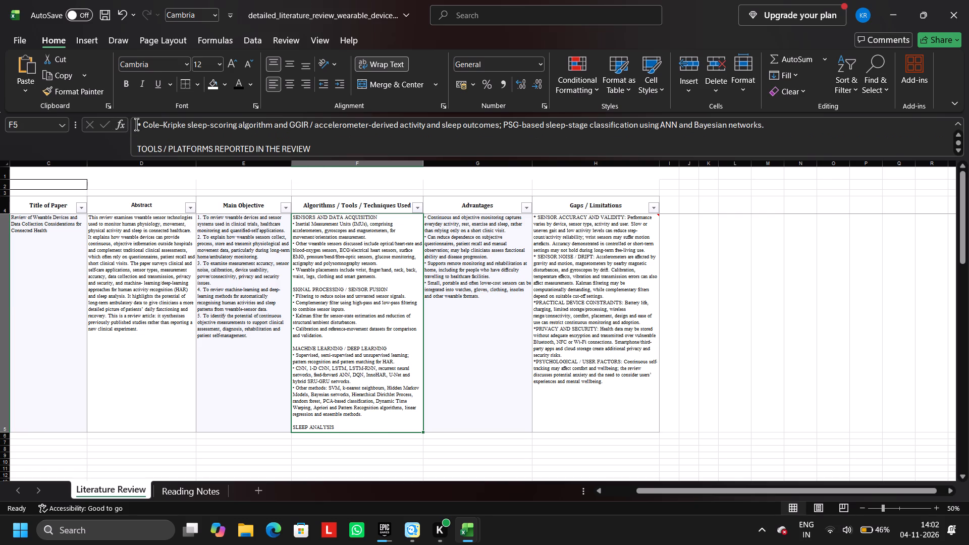
pyautogui.moveTo(137, 124); pyautogui.dragTo(484, 222)
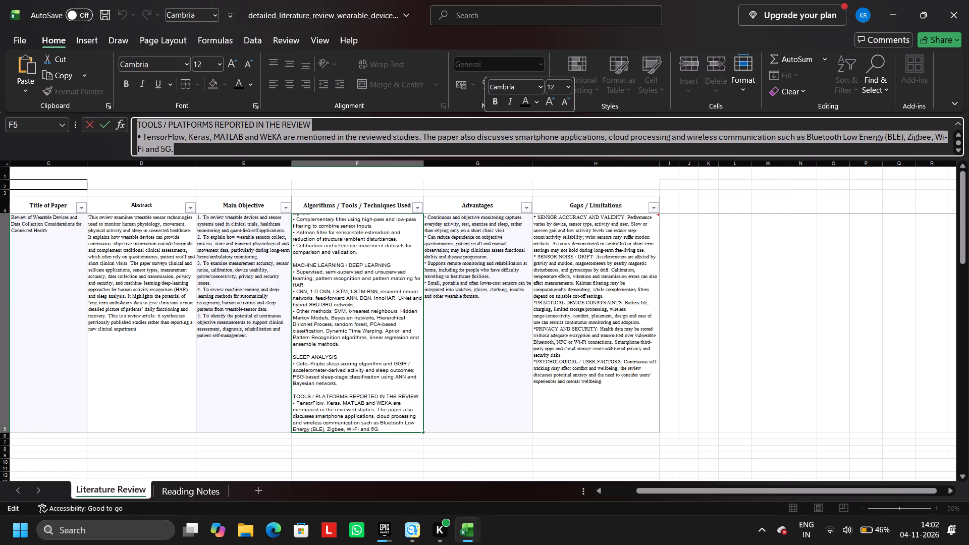
pyautogui.press('BackSpace')
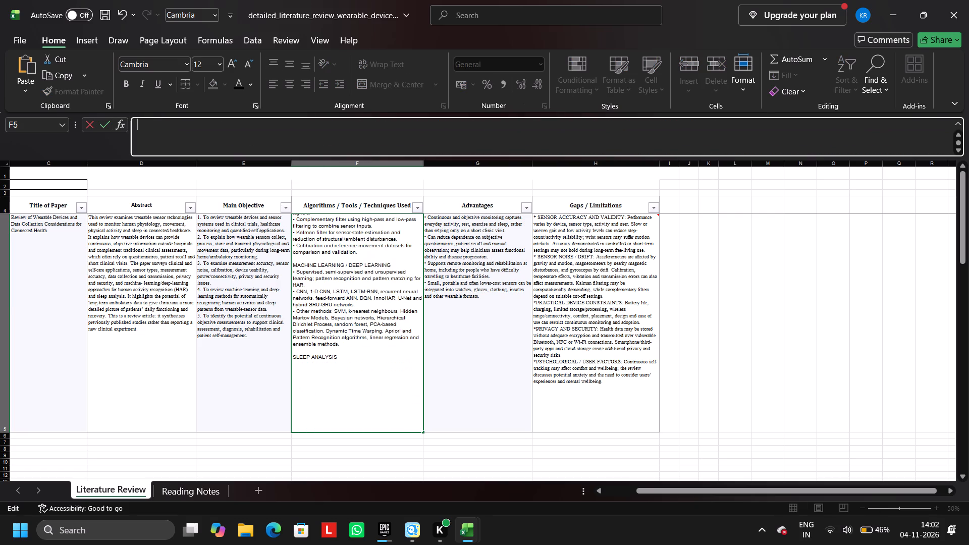
pyautogui.scroll(-1, 480, 145)
pyautogui.moveTo(136, 134); pyautogui.dragTo(222, 135)
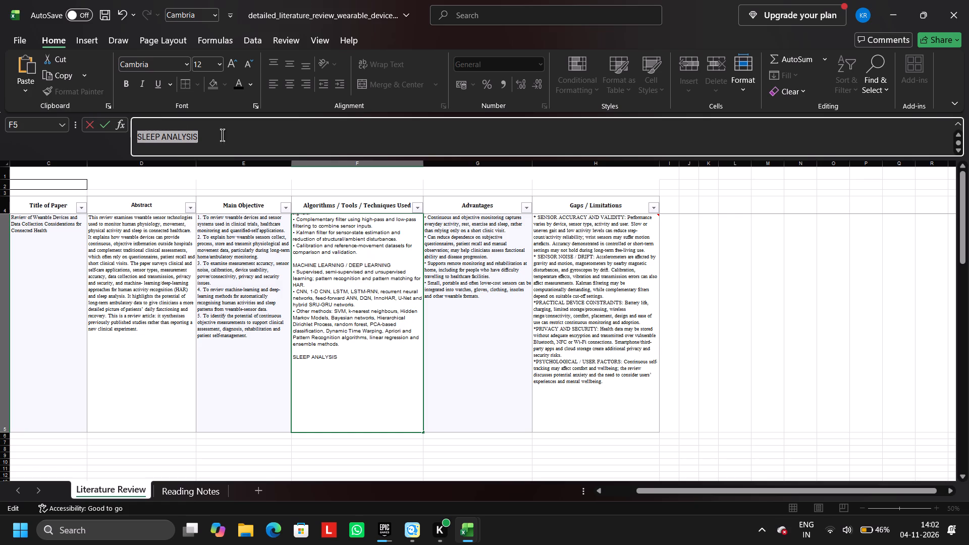
pyautogui.moveTo(222, 135); pyautogui.dragTo(236, 138)
pyautogui.press('BackSpace')
pyautogui.press('BackSpace')
pyautogui.press('BackSpace')
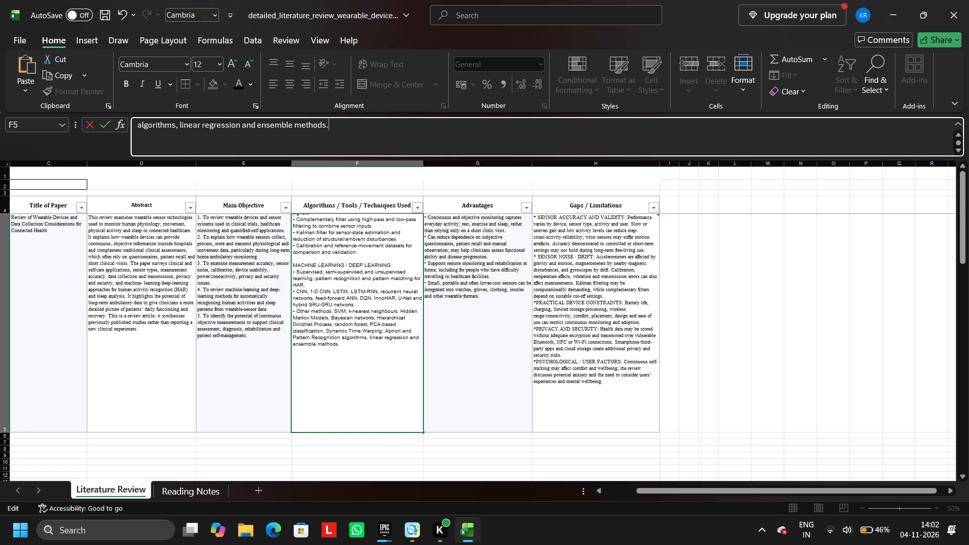
# Delete objectives 4 and 5, on machine-learning methods and continuous objective measurements, from the main objective cell E5.
pyautogui.click(247, 272)
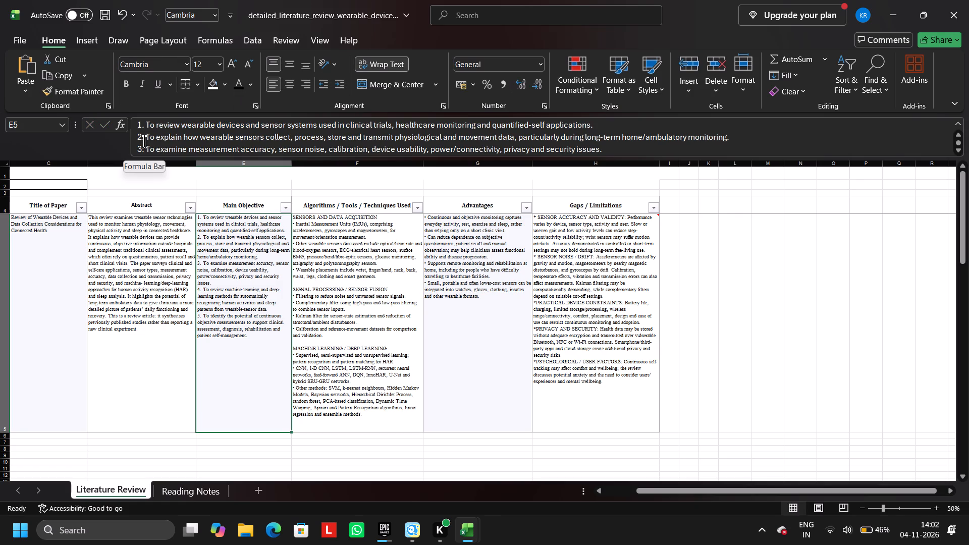
pyautogui.scroll(-4, 144, 141)
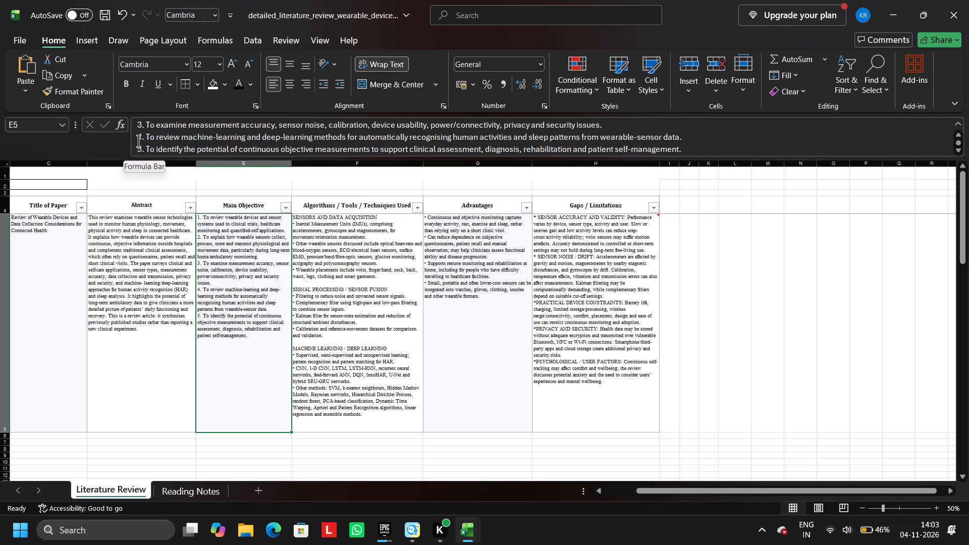
pyautogui.moveTo(138, 139); pyautogui.dragTo(708, 148)
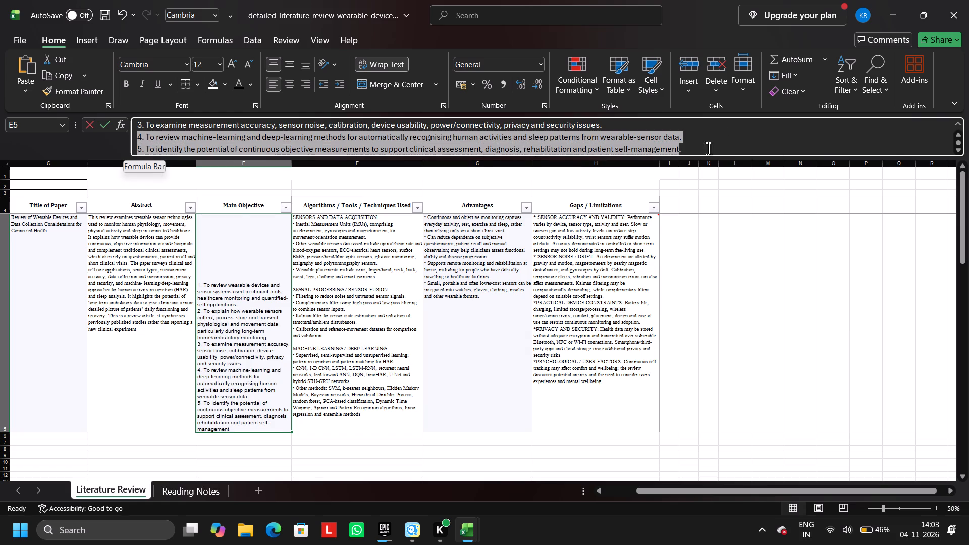
pyautogui.moveTo(708, 148); pyautogui.dragTo(779, 148)
pyautogui.press('BackSpace')
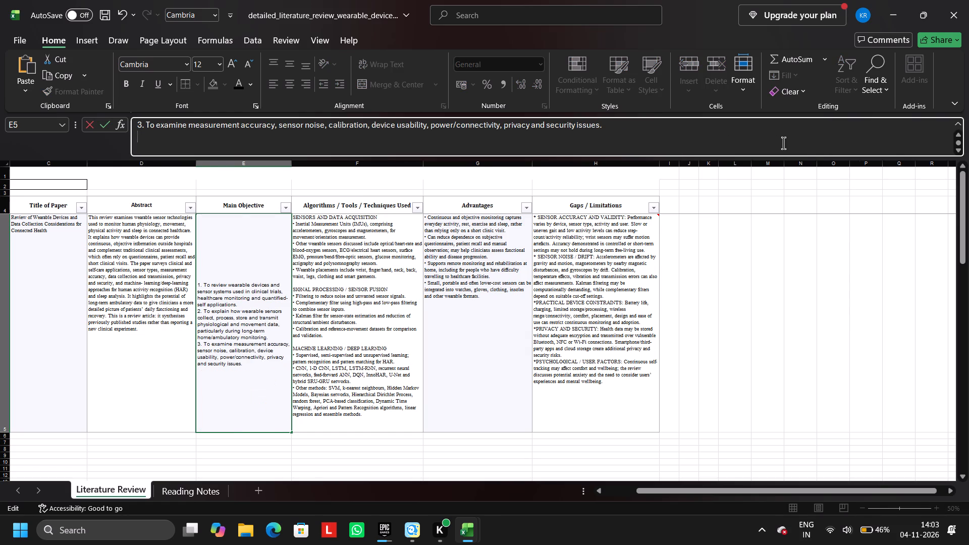
pyautogui.press('BackSpace')
pyautogui.click(674, 266)
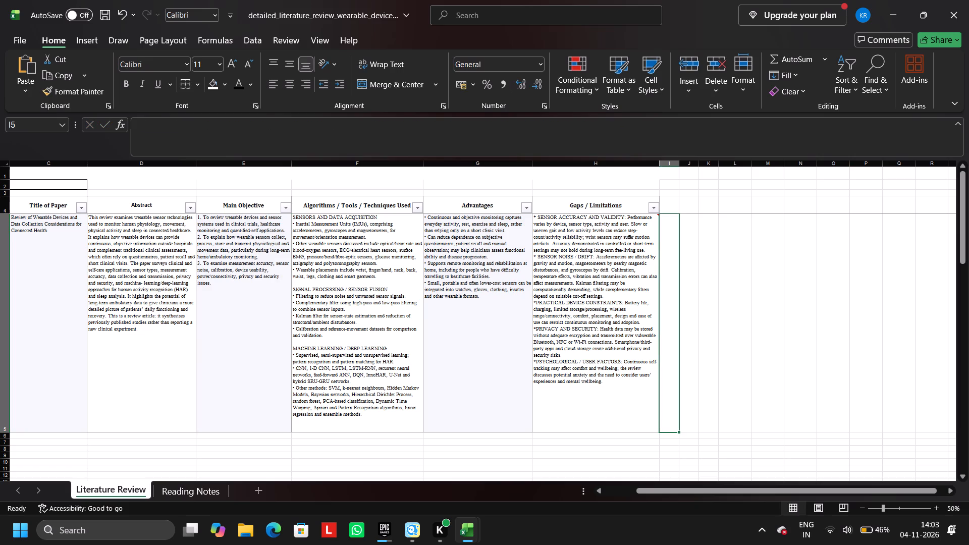
# Delete the last two sentences of the abstract in D5, from "It highlights the potential" through "a new clinical experiment.".
pyautogui.click(177, 366)
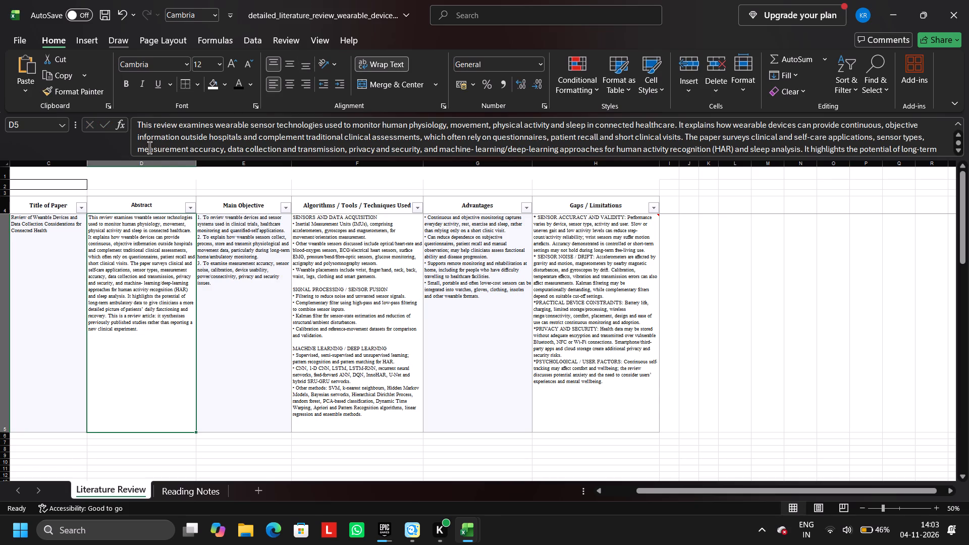
pyautogui.scroll(-18, 141, 130)
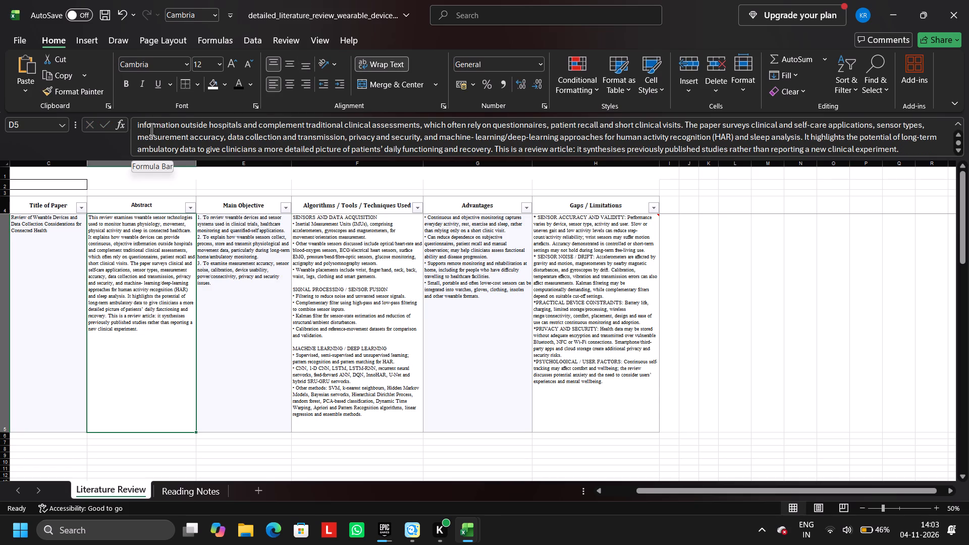
pyautogui.scroll(-9, 151, 129)
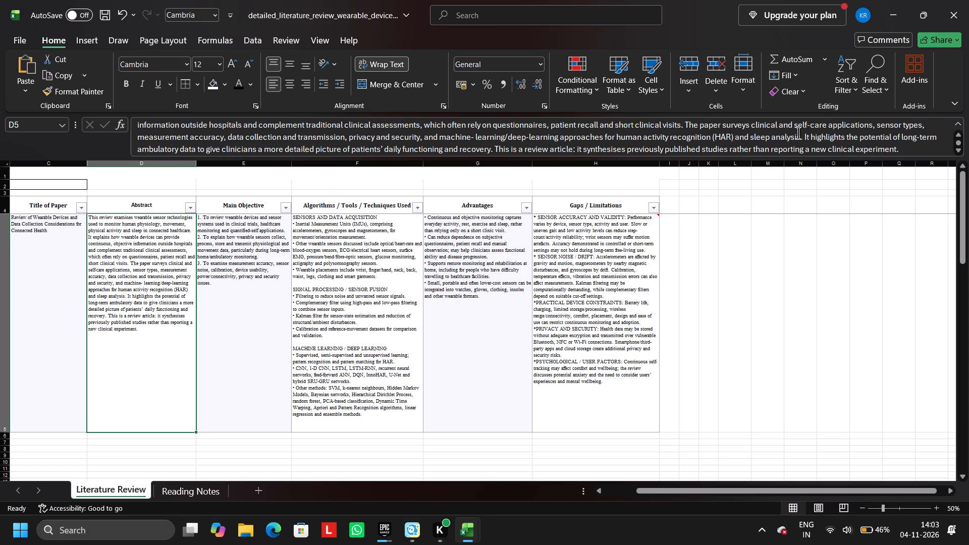
pyautogui.moveTo(804, 139); pyautogui.dragTo(911, 146)
pyautogui.press('BackSpace')
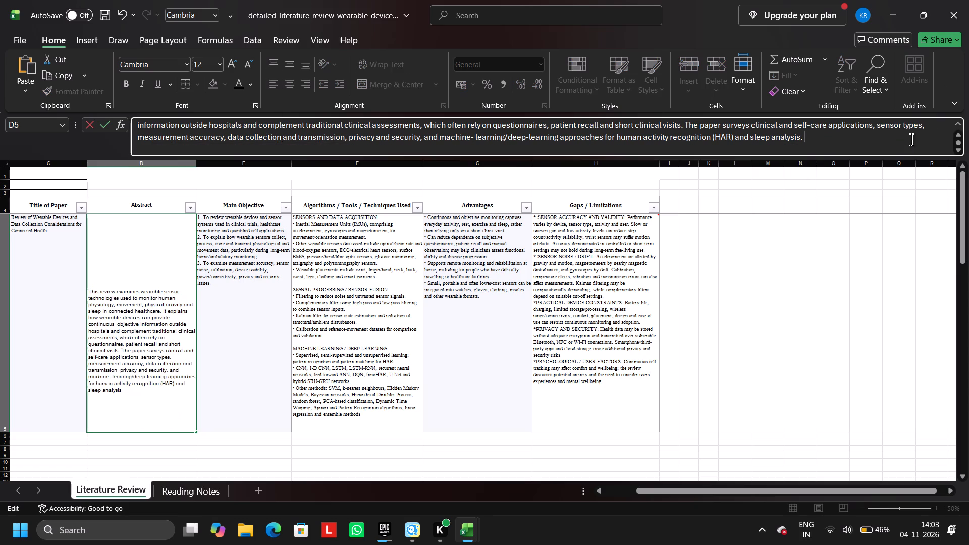
pyautogui.click(675, 269)
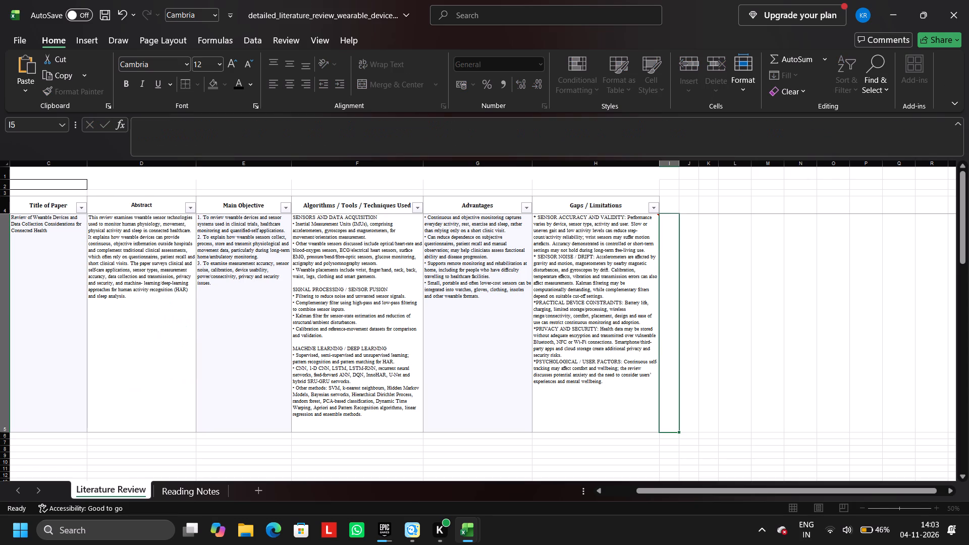
# Delete the bullet starting "CNN, 1-D CNN, LSTM" from the MACHINE LEARNING / DEEP LEARNING section of F5.
pyautogui.click(382, 380)
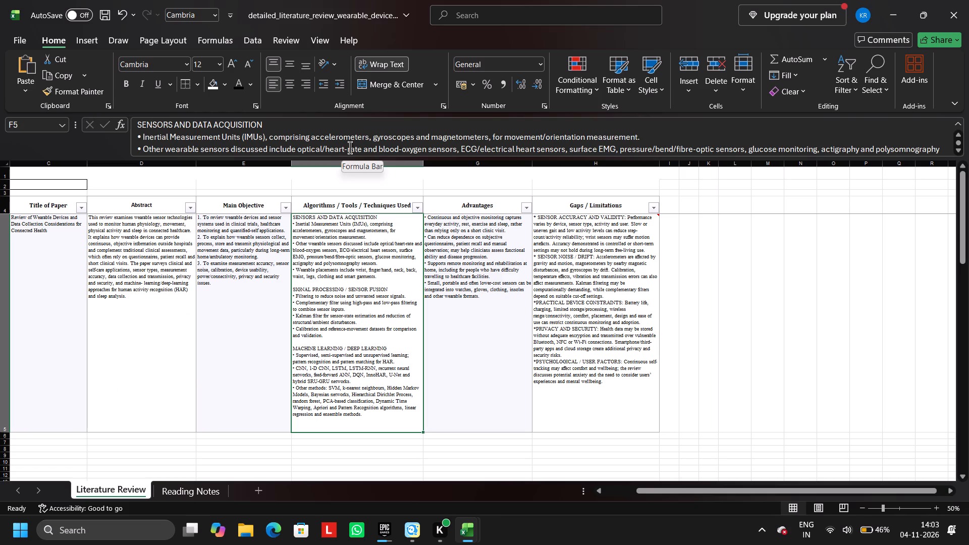
pyautogui.scroll(2, 350, 147)
pyautogui.scroll(-12, 350, 147)
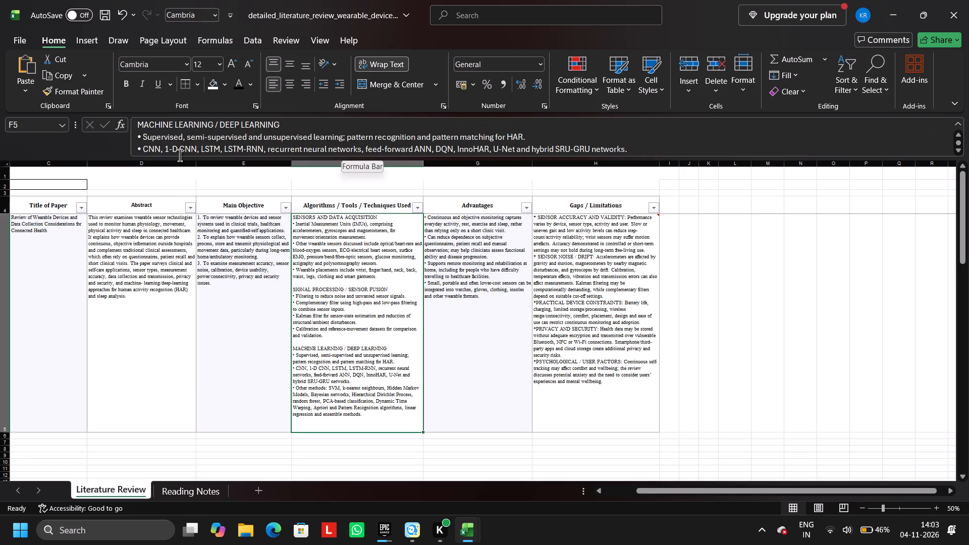
pyautogui.scroll(-2, 169, 142)
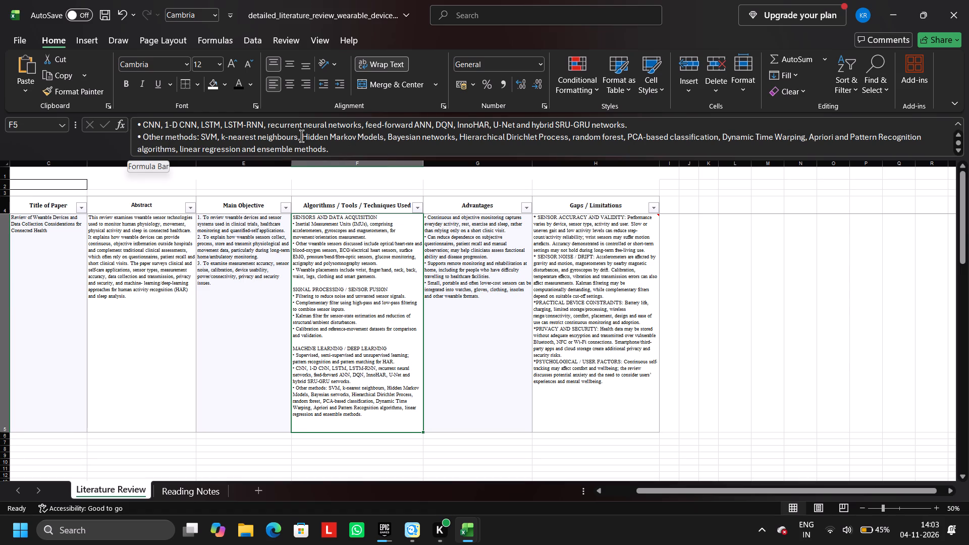
pyautogui.scroll(-2, 291, 136)
pyautogui.scroll(2, 287, 136)
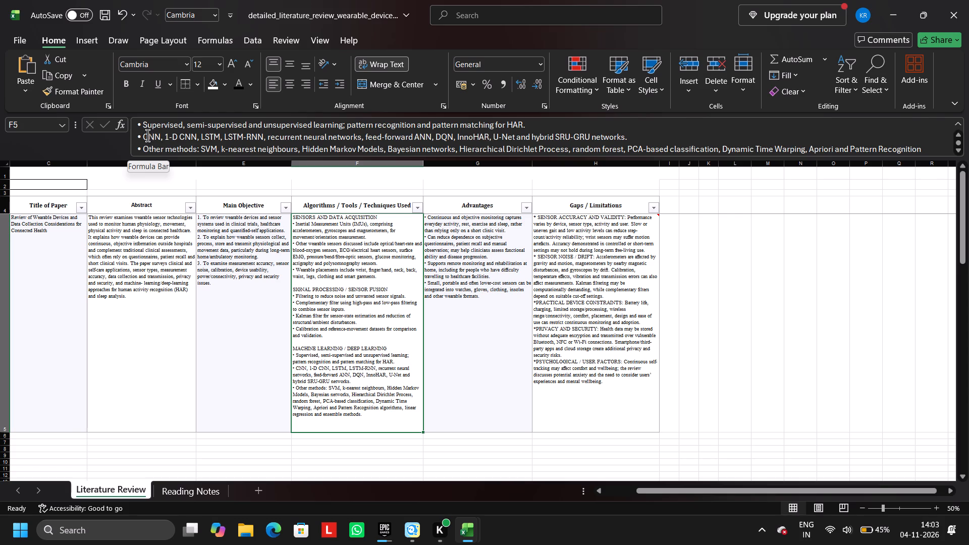
pyautogui.moveTo(137, 138); pyautogui.dragTo(243, 139)
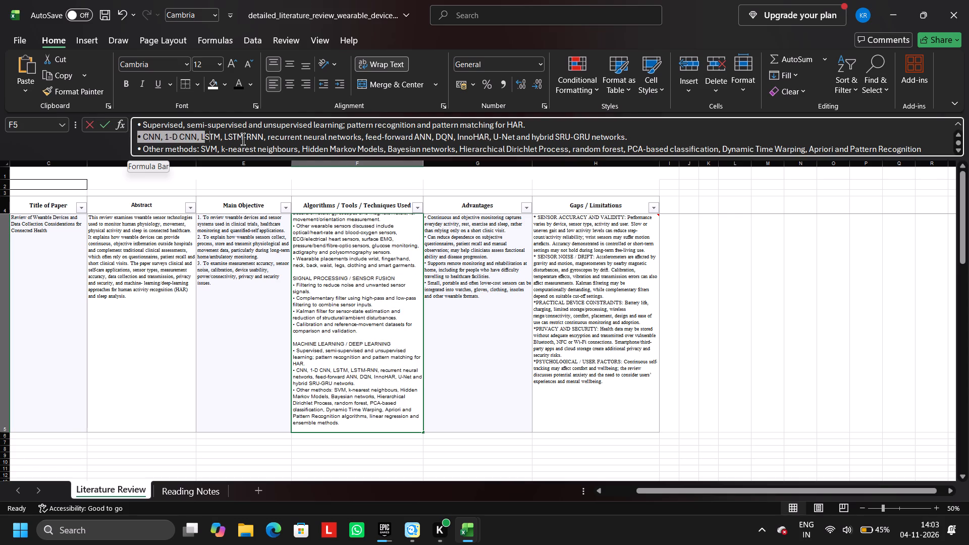
pyautogui.moveTo(243, 139); pyautogui.dragTo(634, 133)
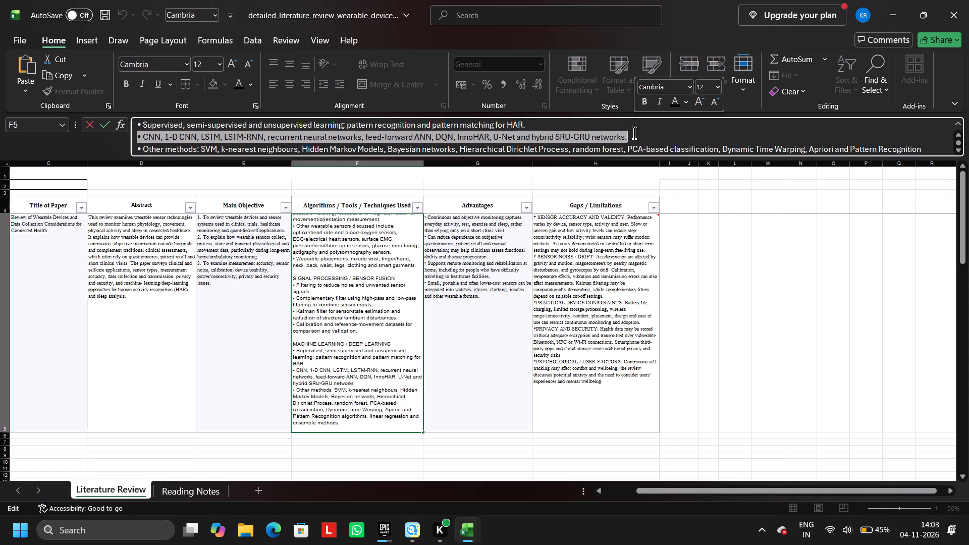
pyautogui.press('BackSpace')
pyautogui.press('BackSpace')
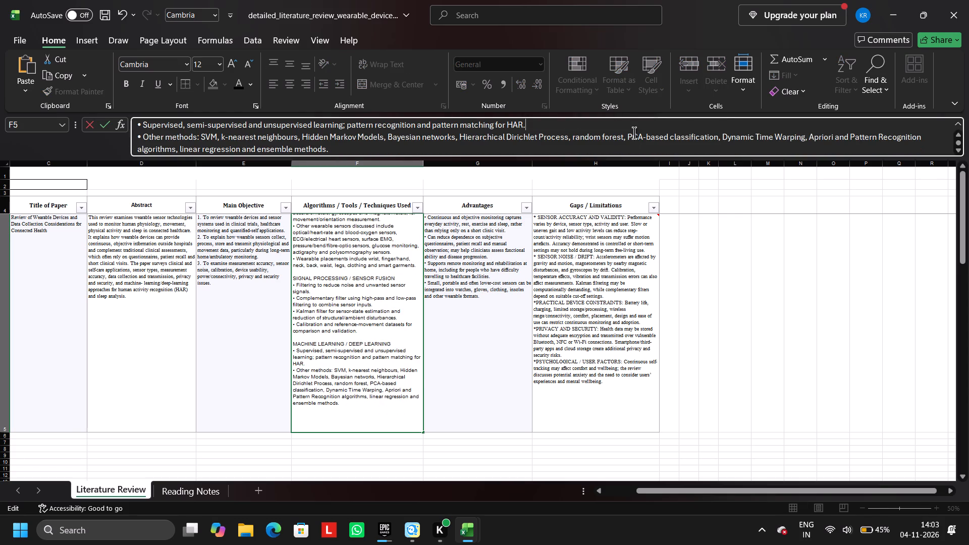
# Cut the "Other methods" bullet in F5 short so that it ends at "Dynamic Time Warping".
pyautogui.moveTo(806, 135); pyautogui.dragTo(857, 129)
pyautogui.click(809, 136)
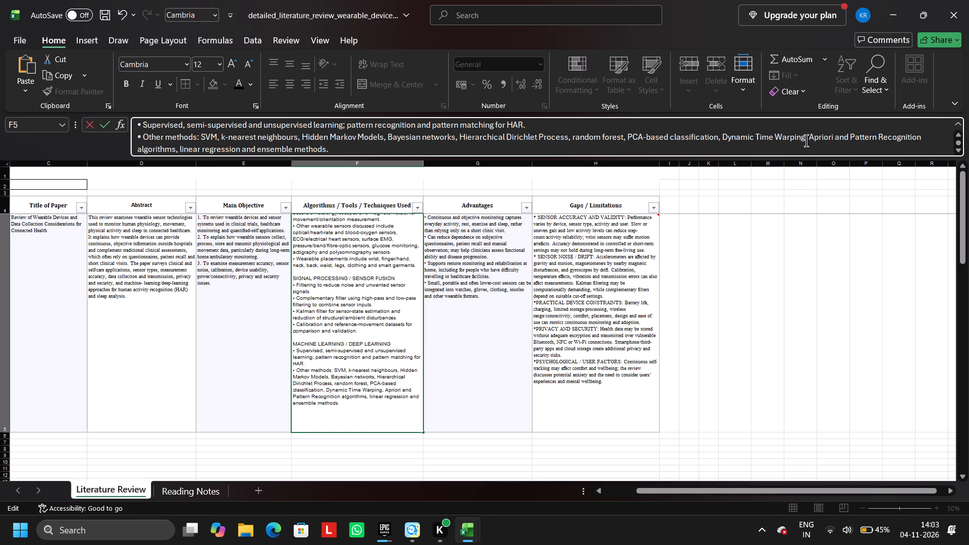
pyautogui.moveTo(805, 139); pyautogui.dragTo(951, 149)
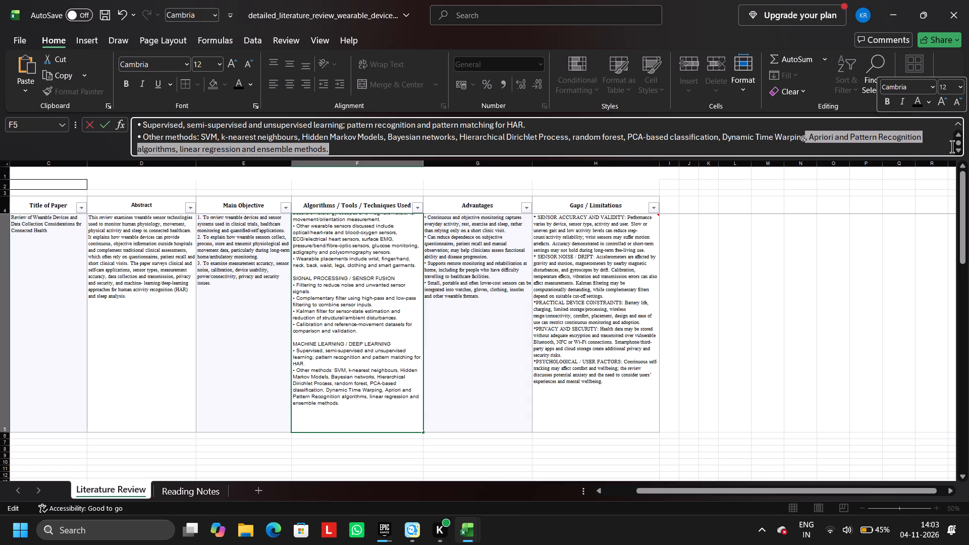
pyautogui.press('BackSpace')
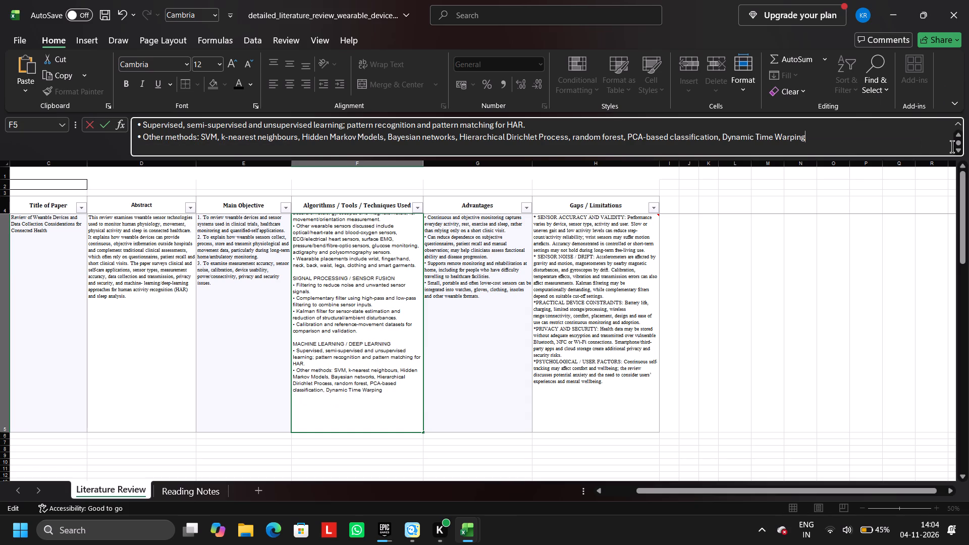
pyautogui.press('Down')
pyautogui.press('BackSpace')
pyautogui.click(672, 257)
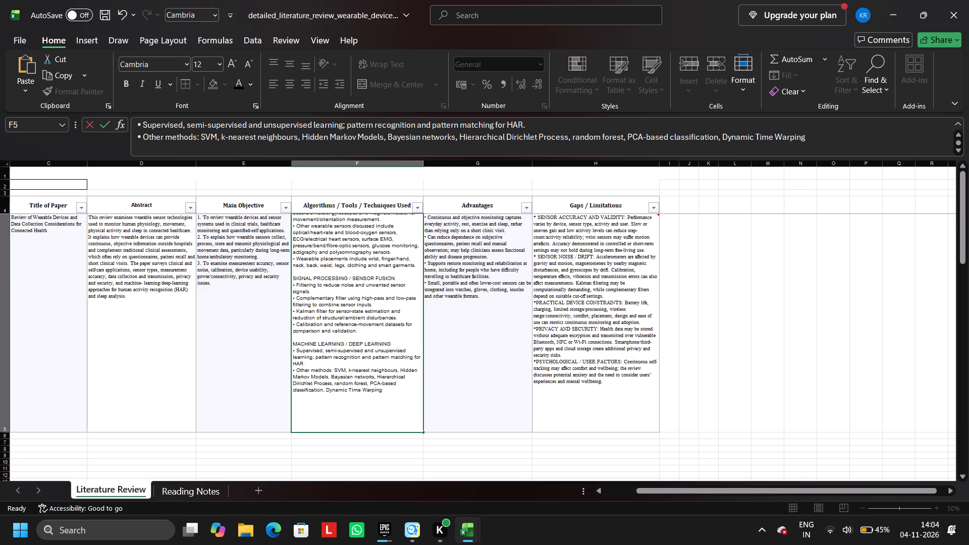
# Look through the algorithms and techniques text in F5, from SENSORS AND DATA ACQUISITION to the MACHINE LEARNING / DEEP LEARNING section.
pyautogui.click(326, 347)
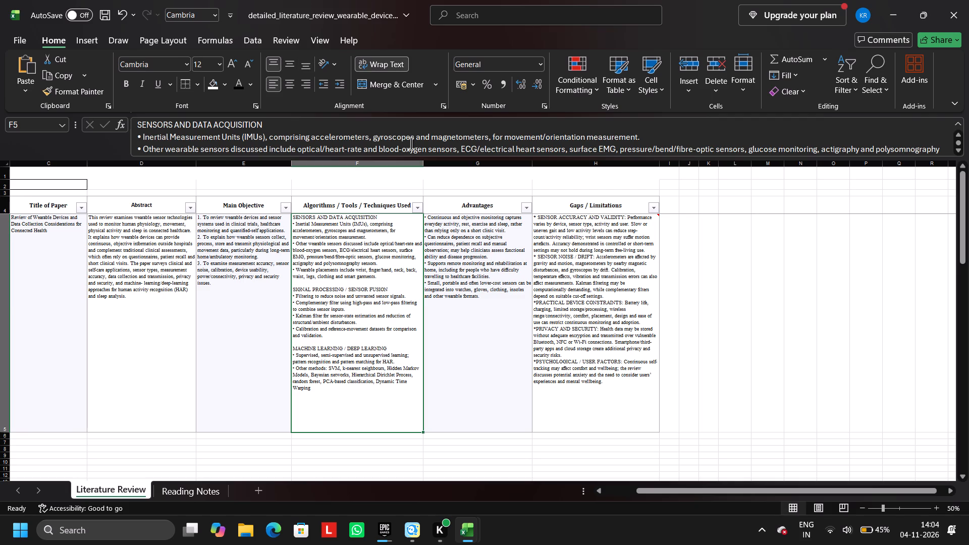
pyautogui.scroll(2, 411, 143)
pyautogui.click(411, 129)
pyautogui.scroll(2, 411, 128)
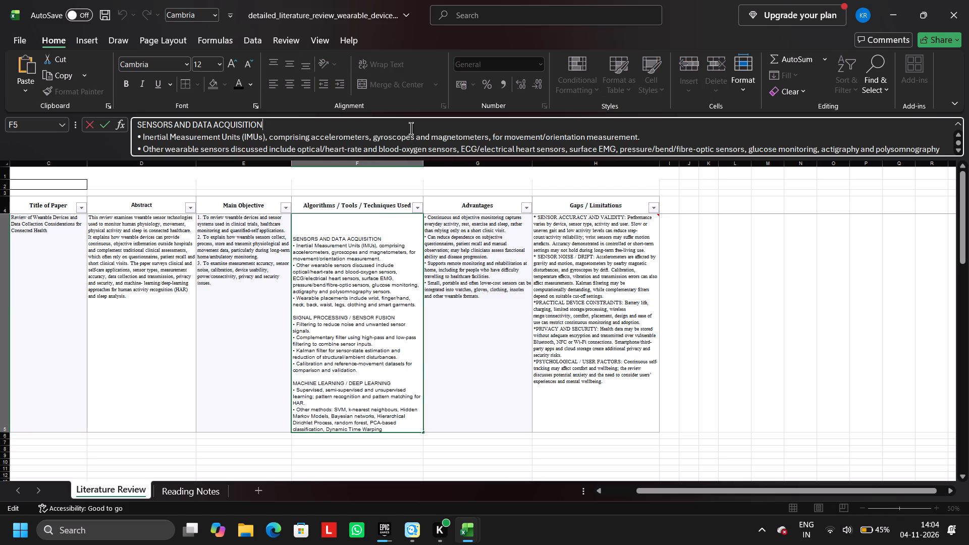
pyautogui.doubleClick(956, 124)
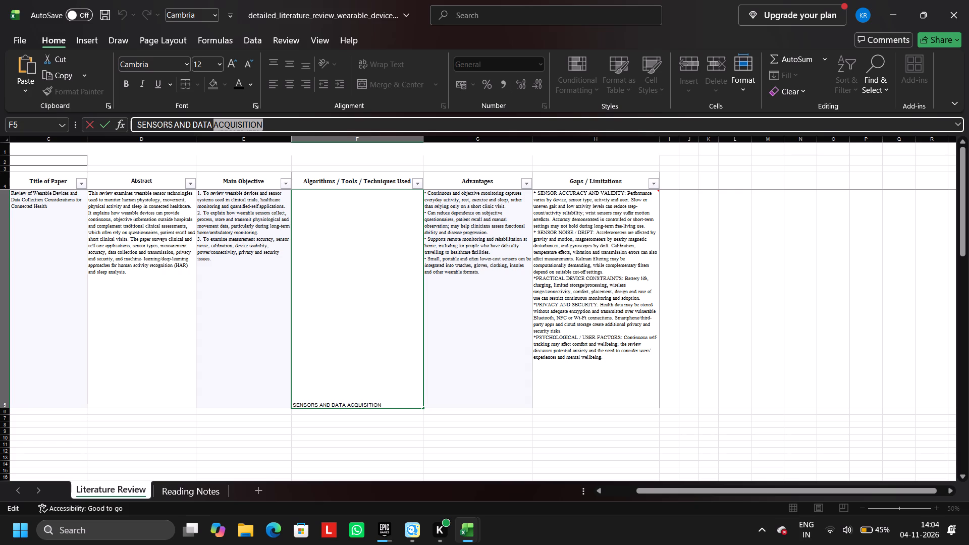
pyautogui.click(677, 250)
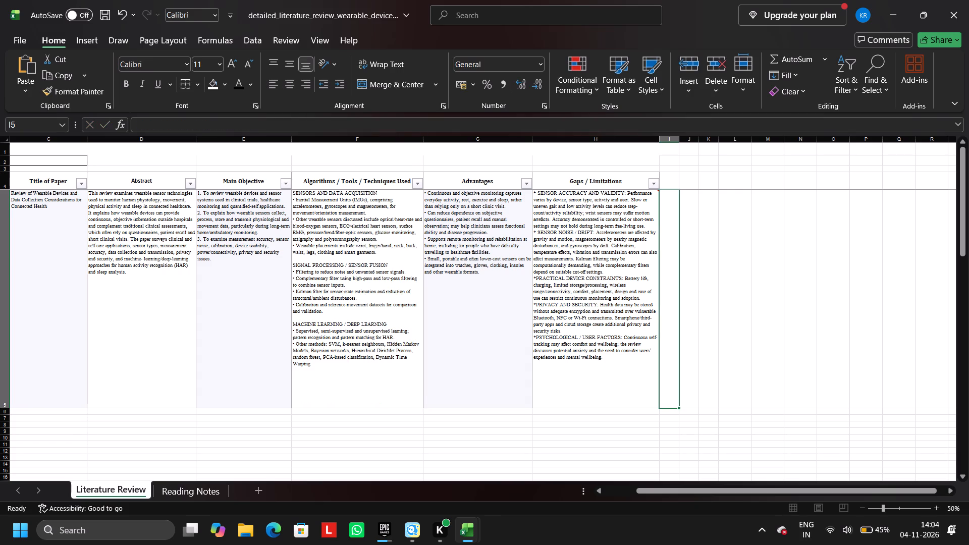
pyautogui.click(299, 262)
pyautogui.click(299, 127)
pyautogui.scroll(-1, 299, 127)
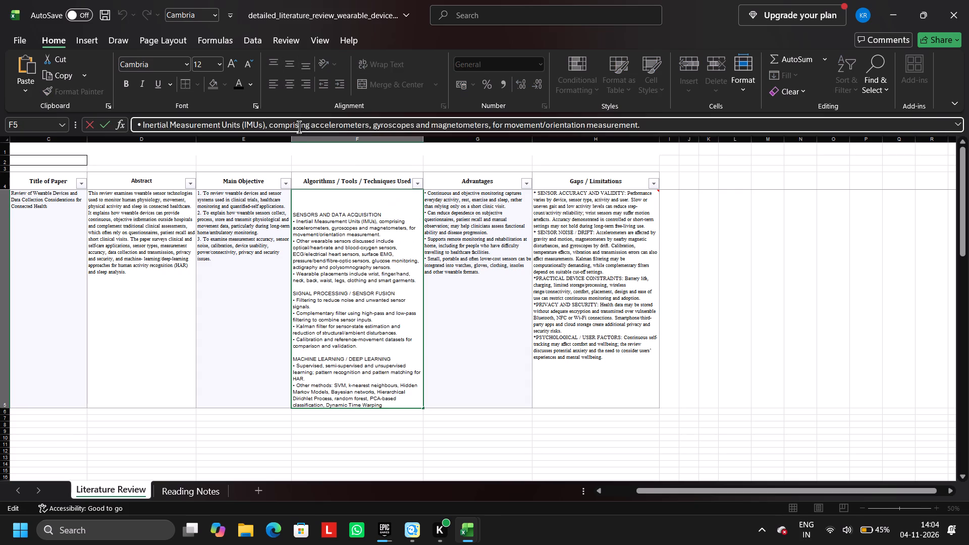
pyautogui.scroll(-2, 299, 127)
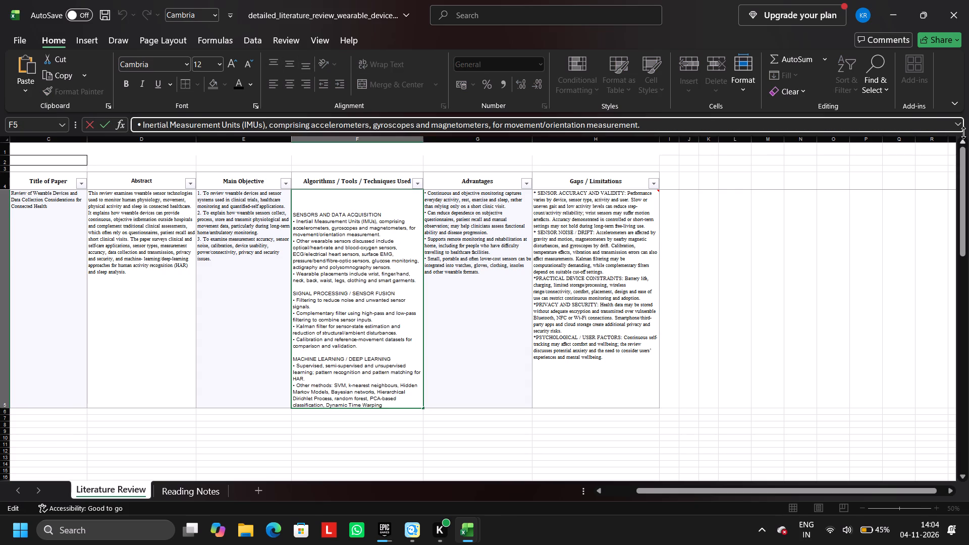
pyautogui.click(960, 124)
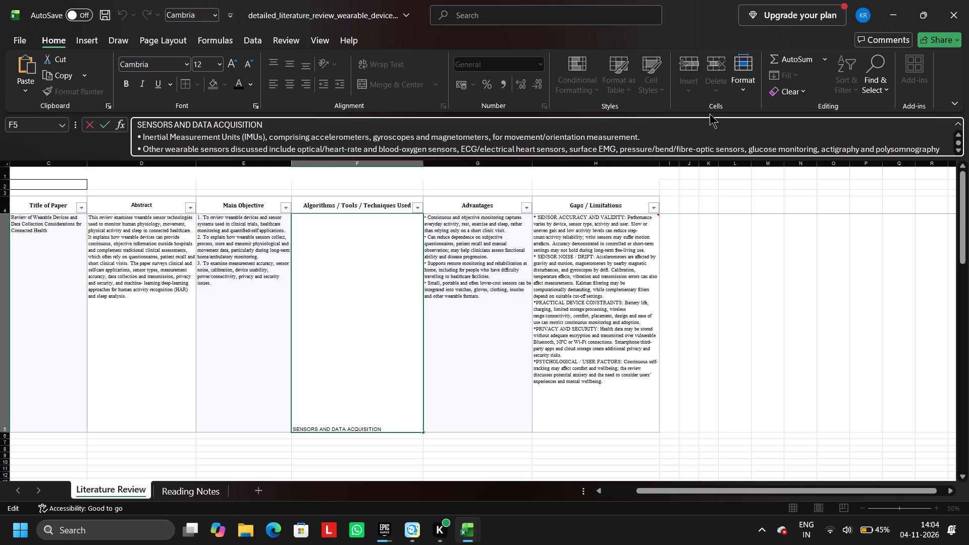
pyautogui.scroll(-3, 710, 113)
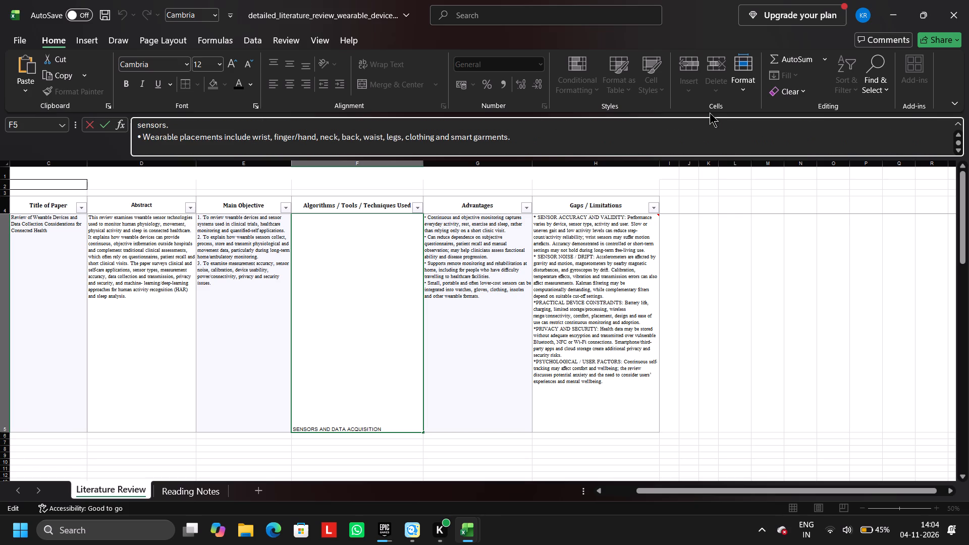
pyautogui.scroll(-4, 710, 113)
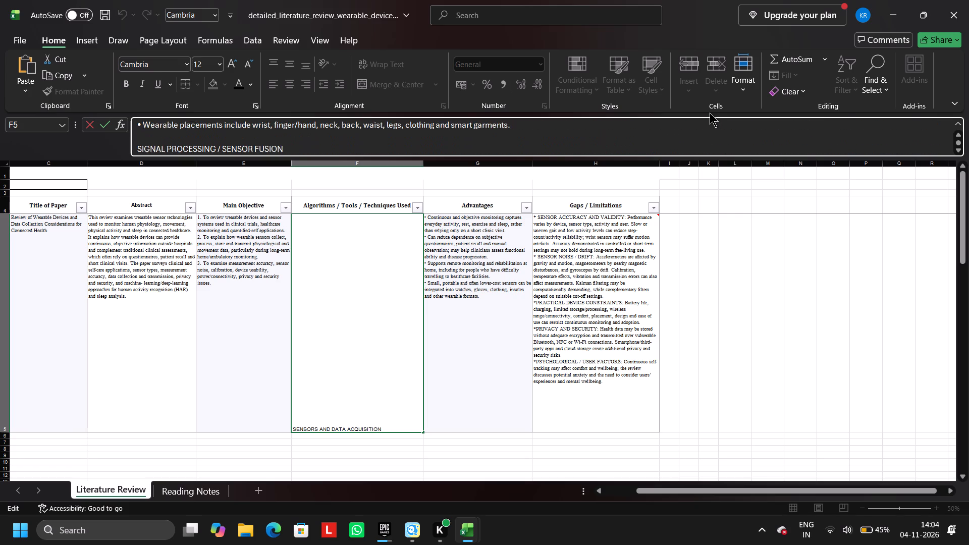
pyautogui.scroll(-1, 710, 113)
pyautogui.scroll(4, 710, 113)
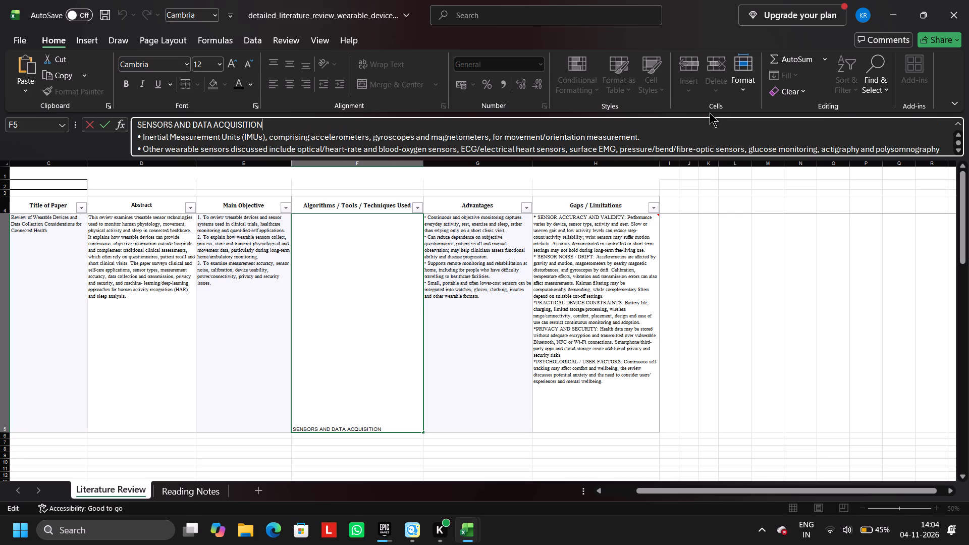
pyautogui.scroll(1, 705, 129)
pyautogui.scroll(-1, 704, 130)
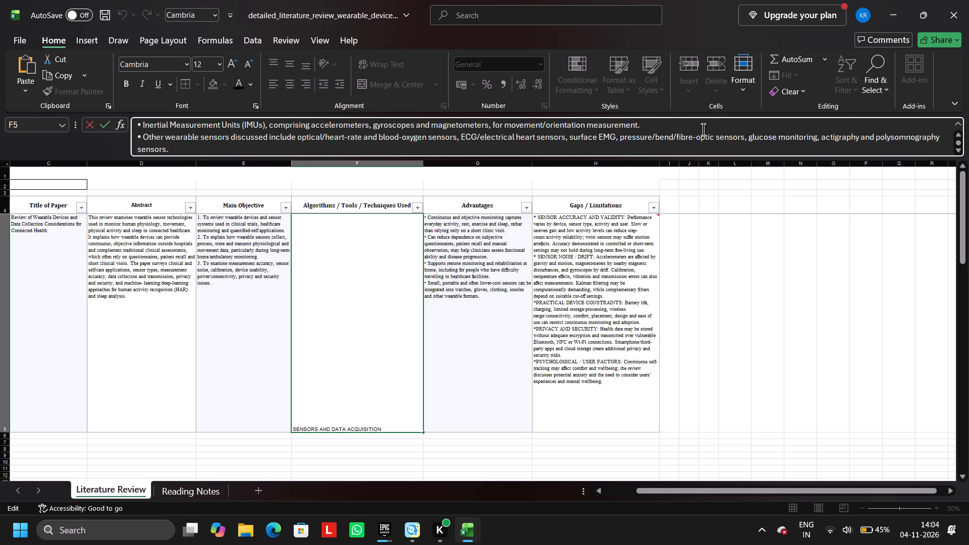
pyautogui.scroll(2, 703, 129)
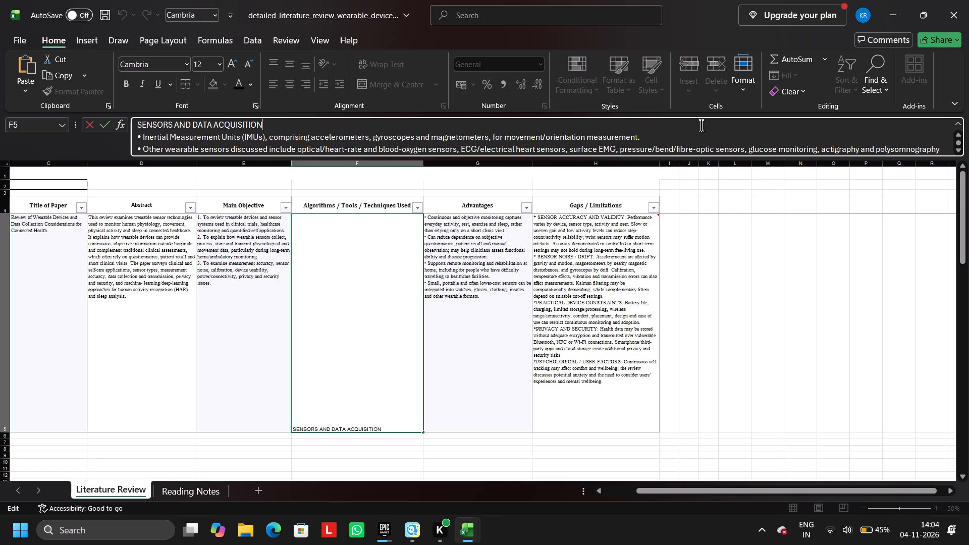
pyautogui.scroll(-3, 696, 120)
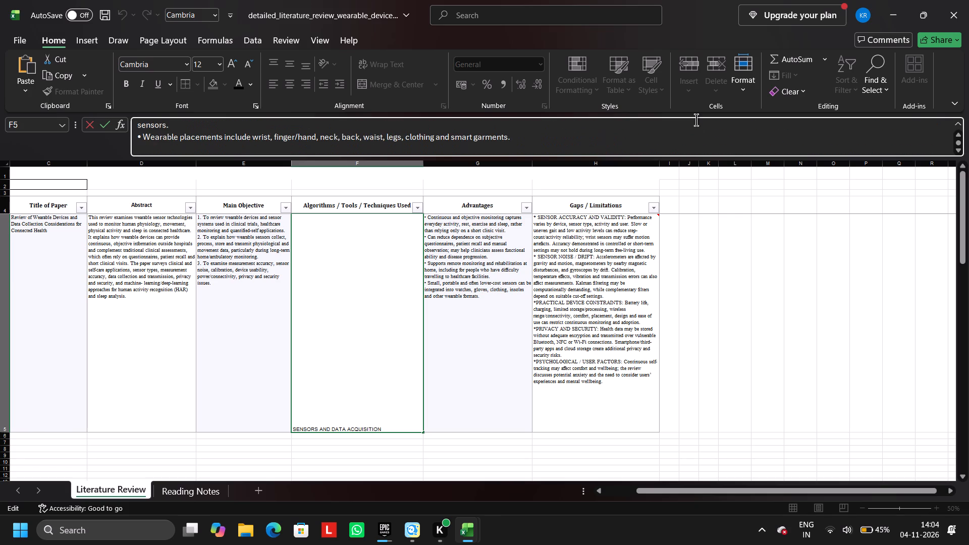
pyautogui.scroll(-4, 696, 120)
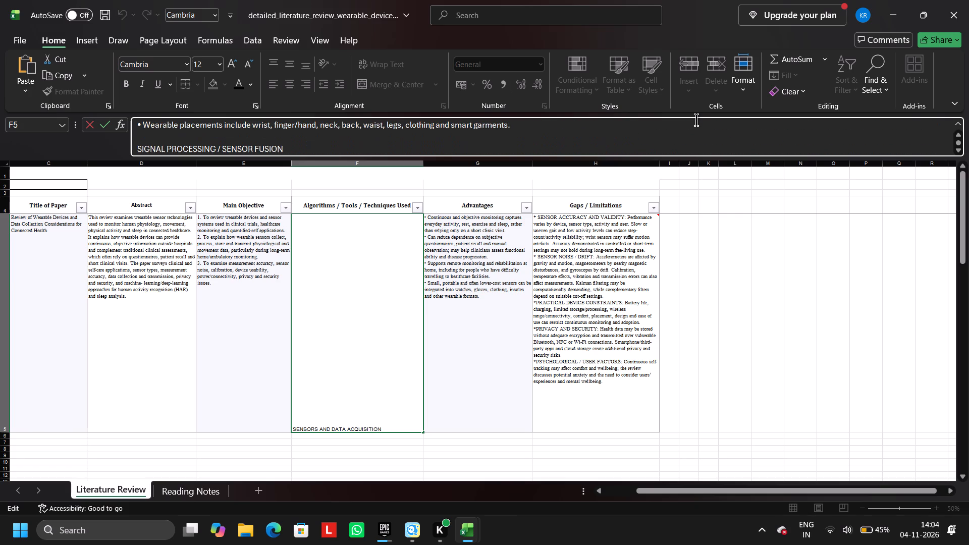
pyautogui.click(663, 279)
pyautogui.click(367, 326)
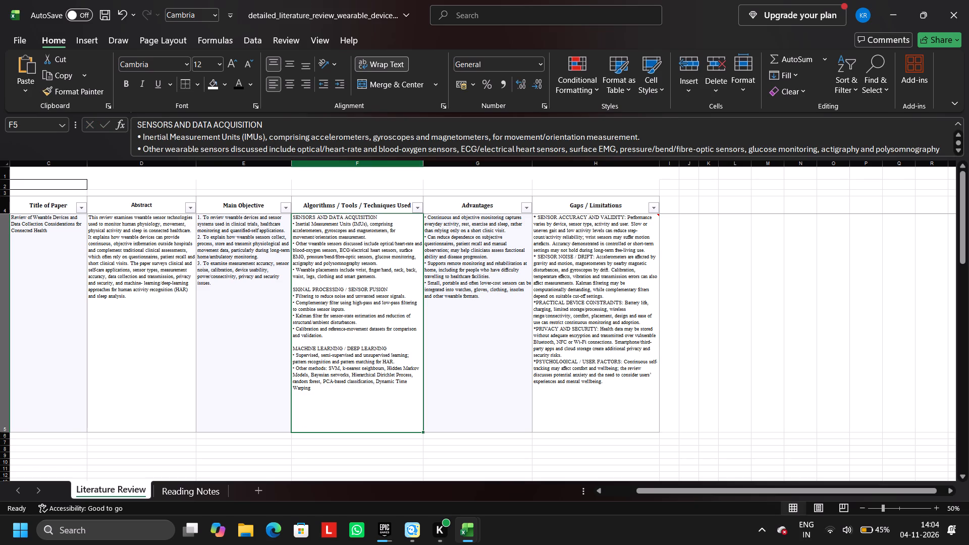
pyautogui.click(959, 151)
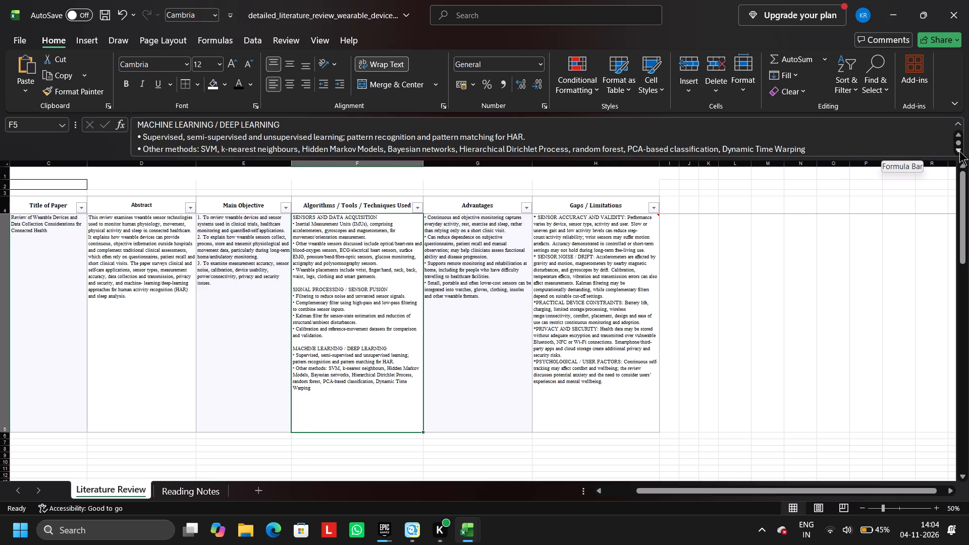
pyautogui.click(960, 120)
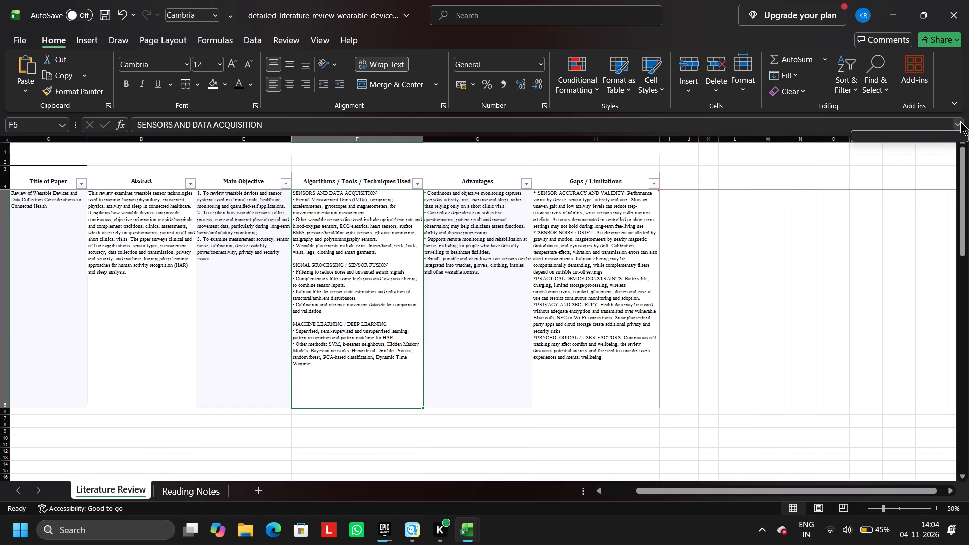
pyautogui.click(929, 127)
pyautogui.click(960, 128)
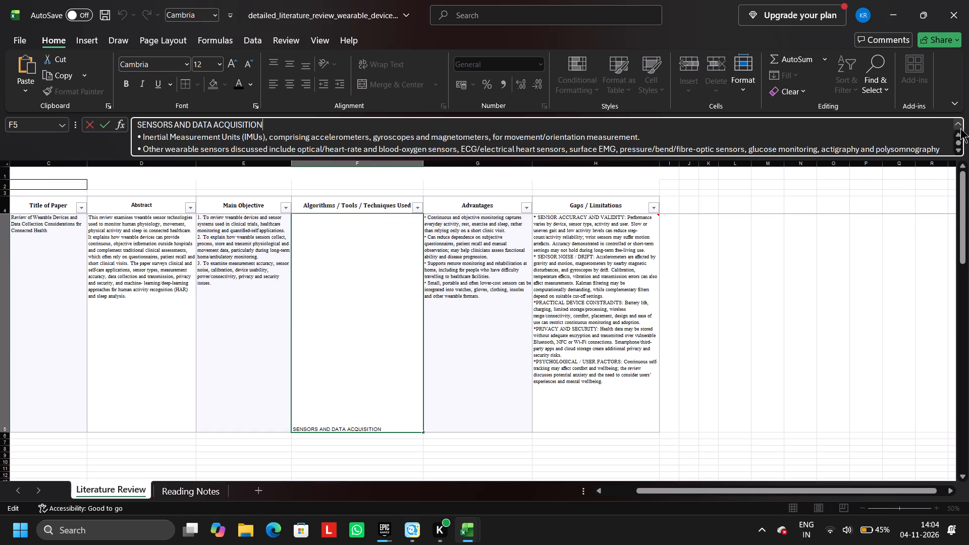
pyautogui.click(960, 148)
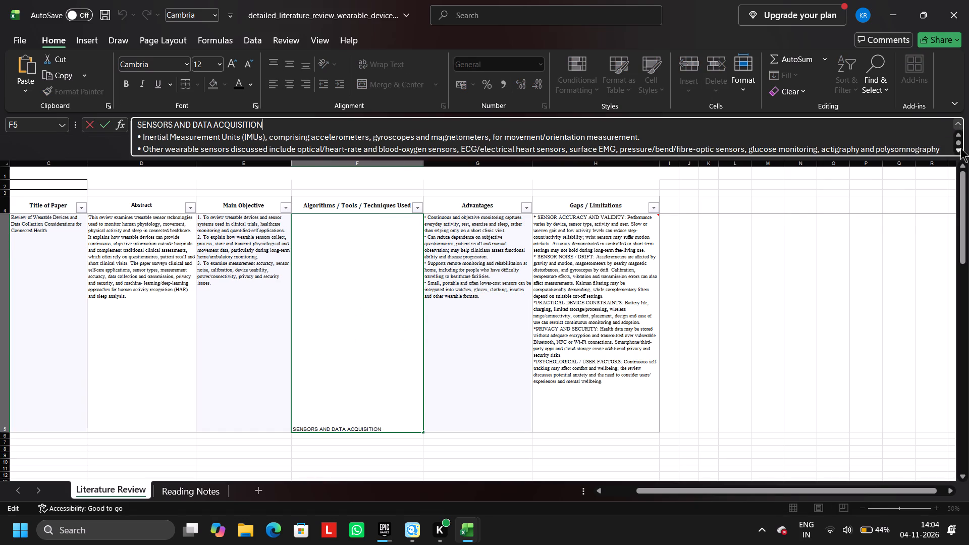
pyautogui.tripleClick(960, 148)
pyautogui.click(960, 148)
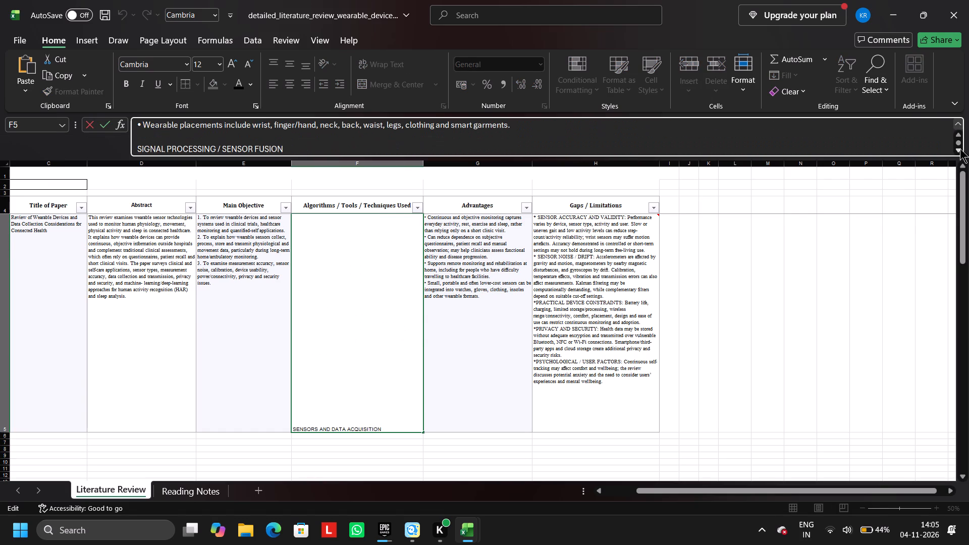
pyautogui.click(960, 148)
pyautogui.click(960, 148)
pyautogui.doubleClick(960, 148)
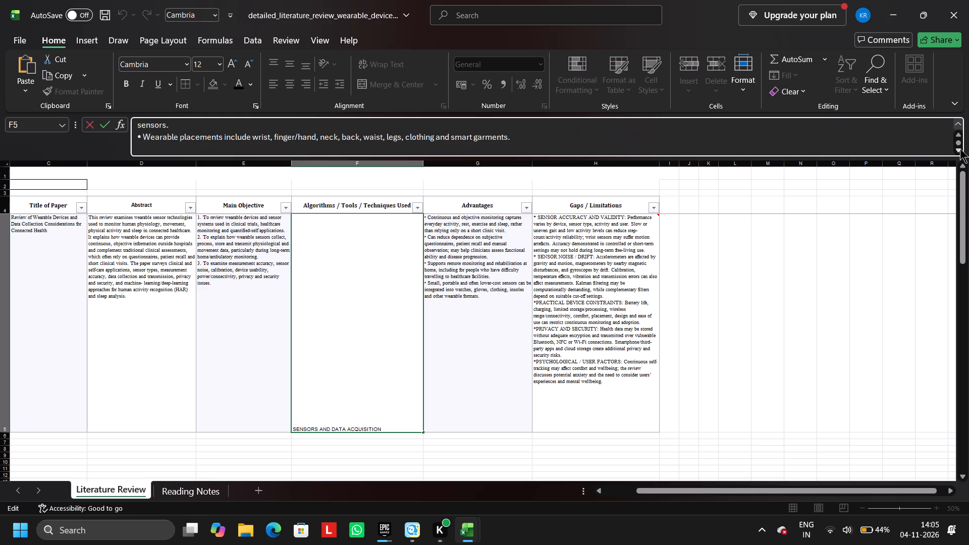
pyautogui.tripleClick(959, 148)
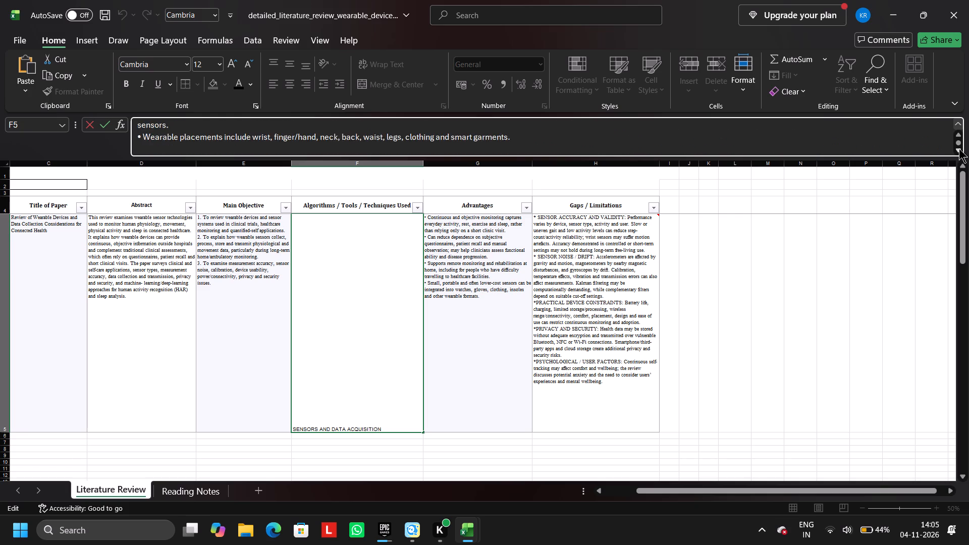
pyautogui.tripleClick(959, 148)
pyautogui.tripleClick(959, 148)
pyautogui.click(959, 148)
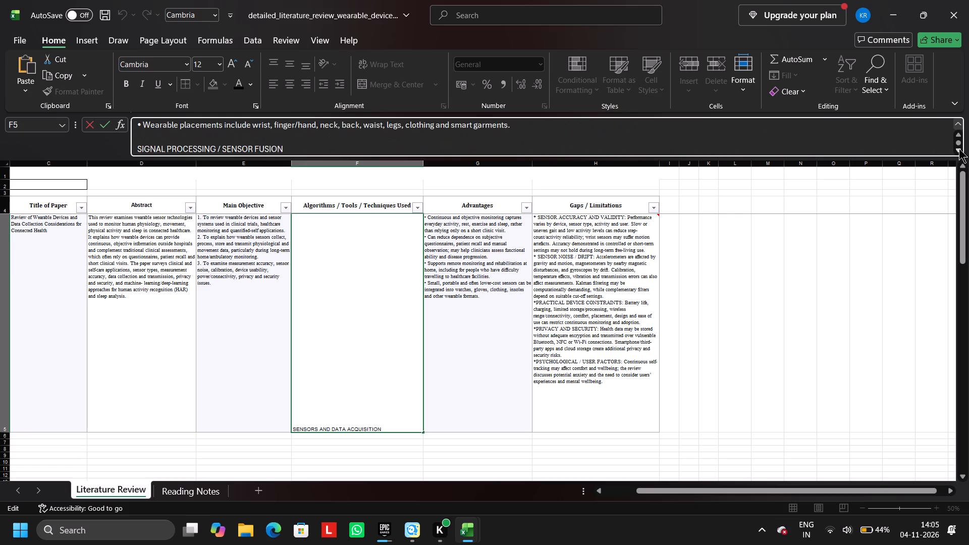
pyautogui.click(958, 148)
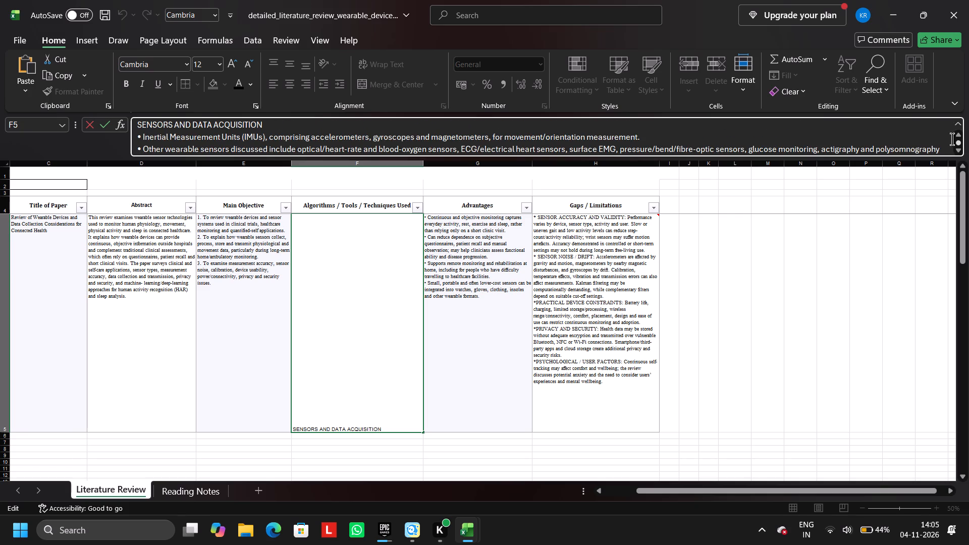
pyautogui.click(957, 136)
pyautogui.click(957, 136)
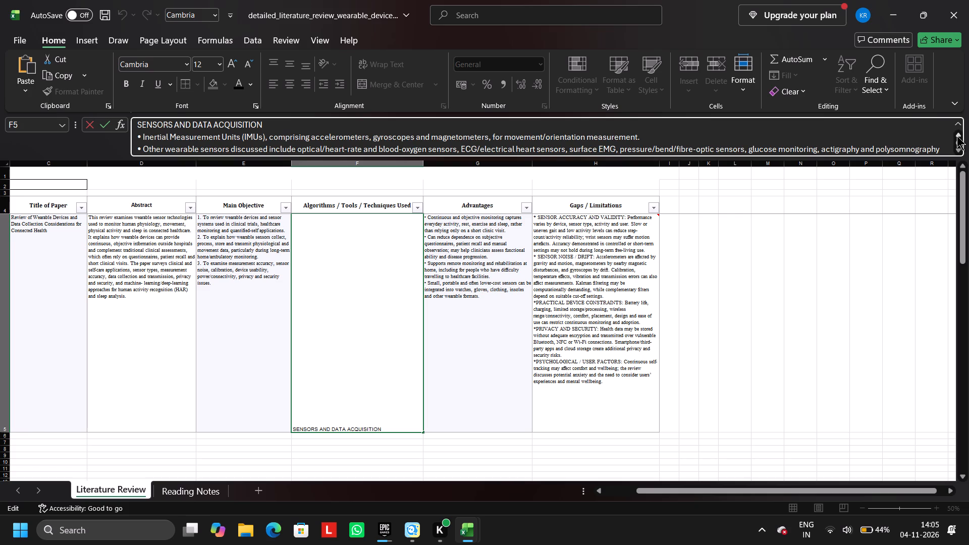
pyautogui.click(957, 148)
pyautogui.click(957, 148)
pyautogui.click(957, 148)
pyautogui.click(677, 274)
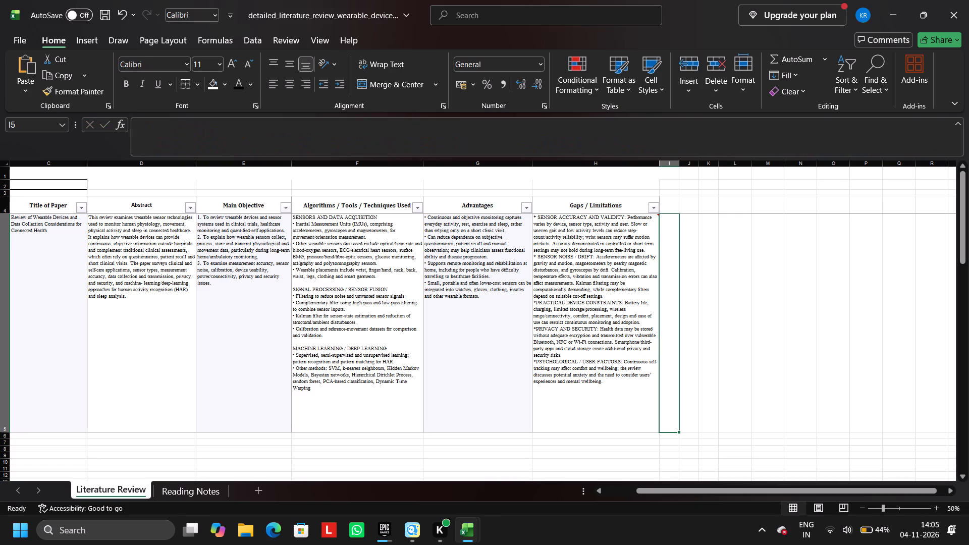
# Remove the blank line above the MACHINE LEARNING / DEEP LEARNING heading in F5.
pyautogui.click(333, 338)
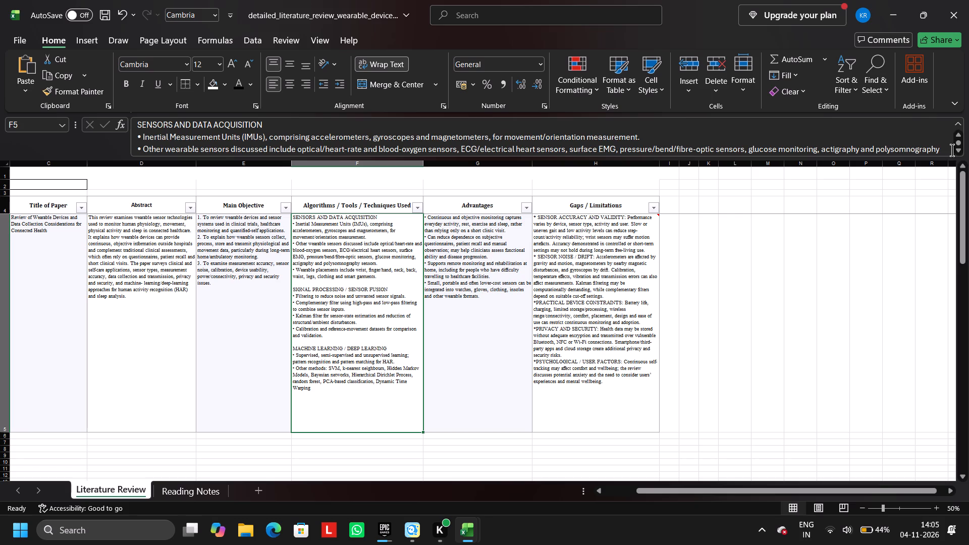
pyautogui.click(956, 150)
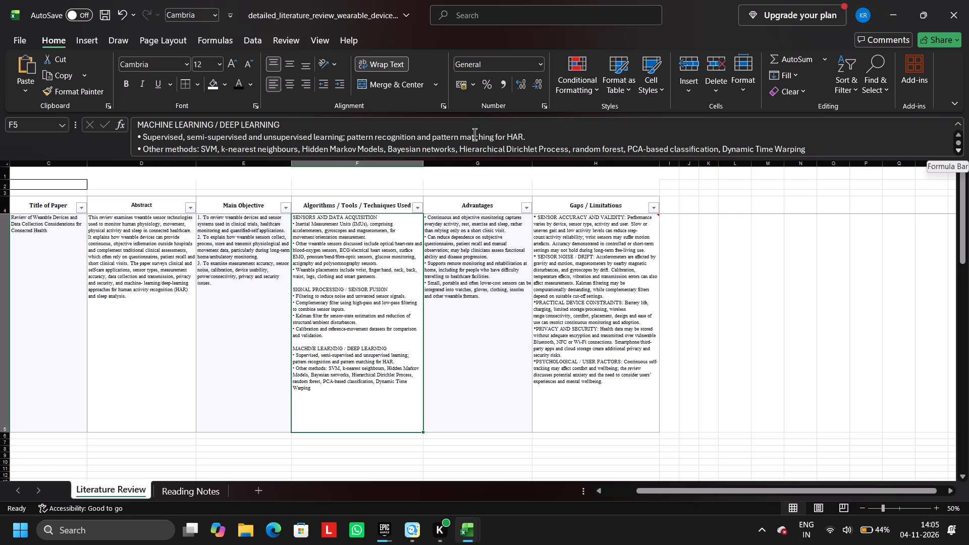
pyautogui.click(960, 134)
pyautogui.click(960, 134)
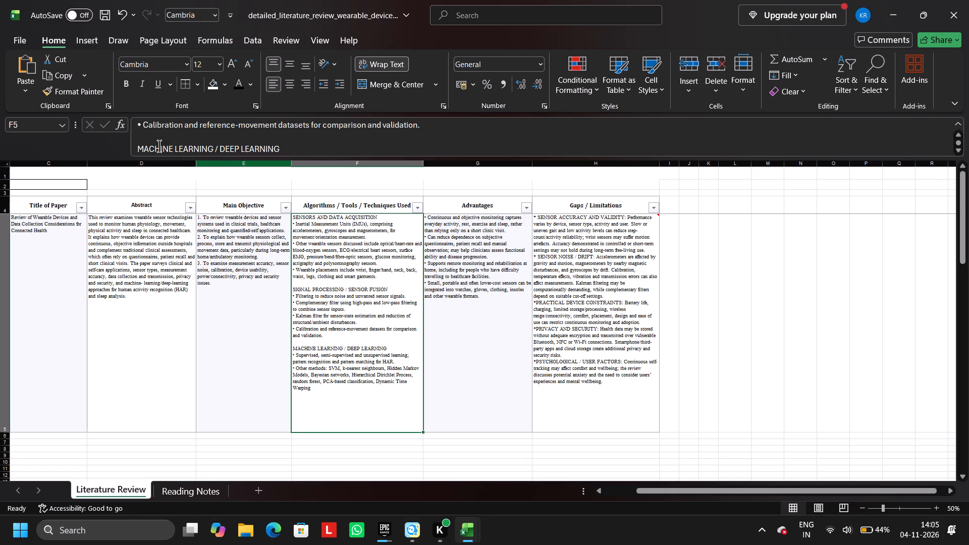
pyautogui.click(139, 147)
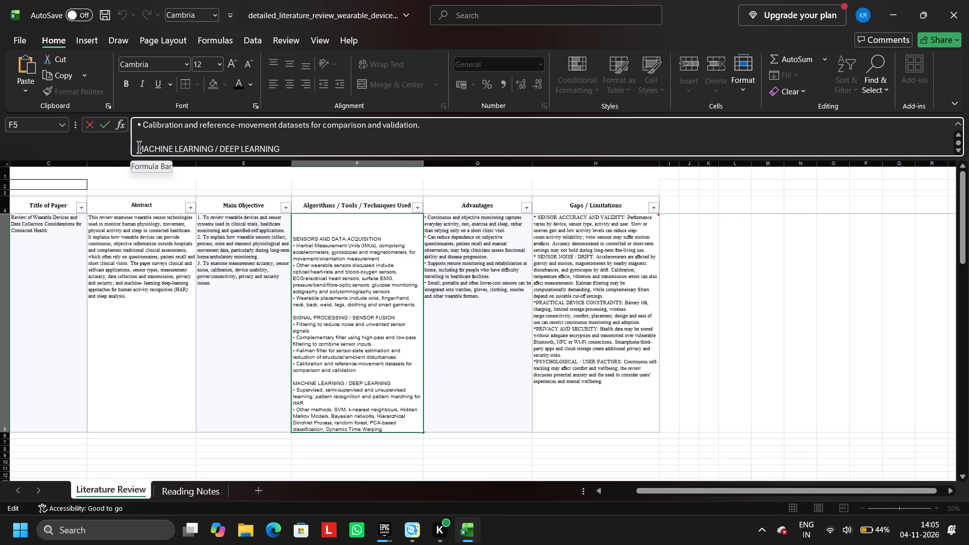
pyautogui.press('BackSpace')
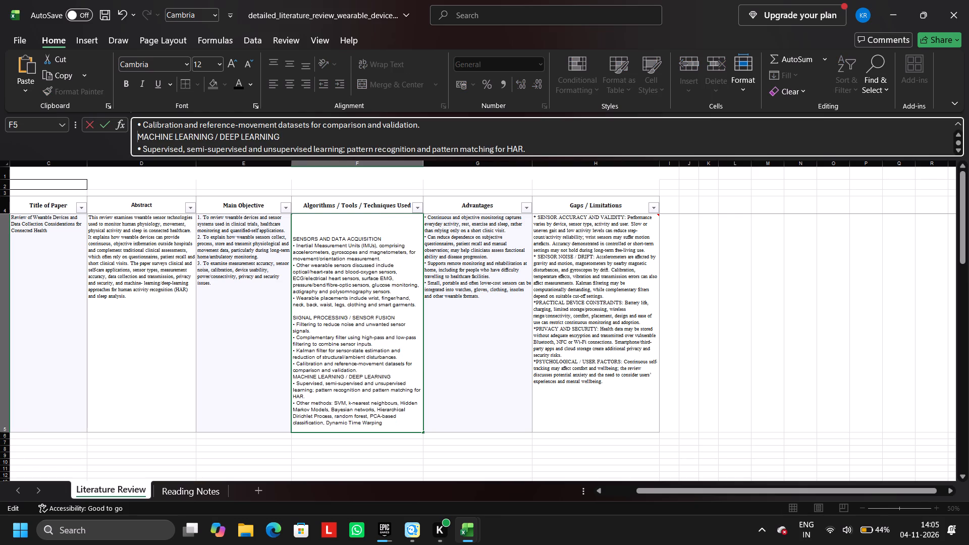
# Remove the blank line above the SIGNAL PROCESSING / SENSOR FUSION heading in F5.
pyautogui.tripleClick(957, 137)
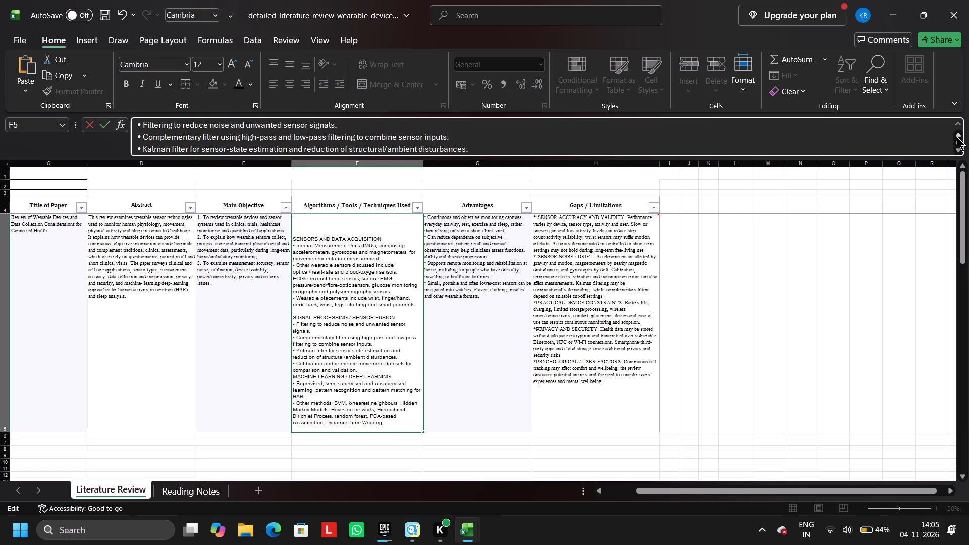
pyautogui.doubleClick(957, 137)
pyautogui.click(957, 137)
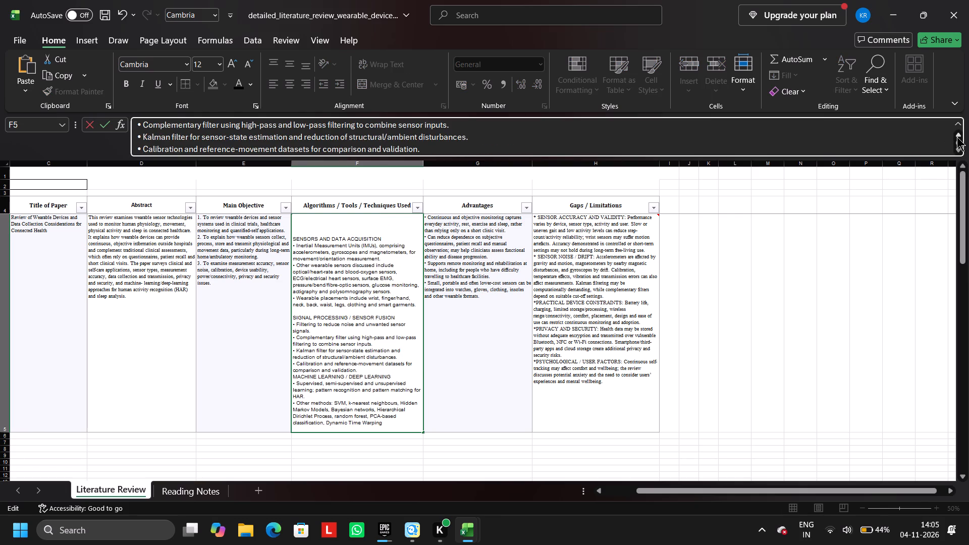
pyautogui.click(957, 137)
pyautogui.click(957, 137)
pyautogui.tripleClick(957, 137)
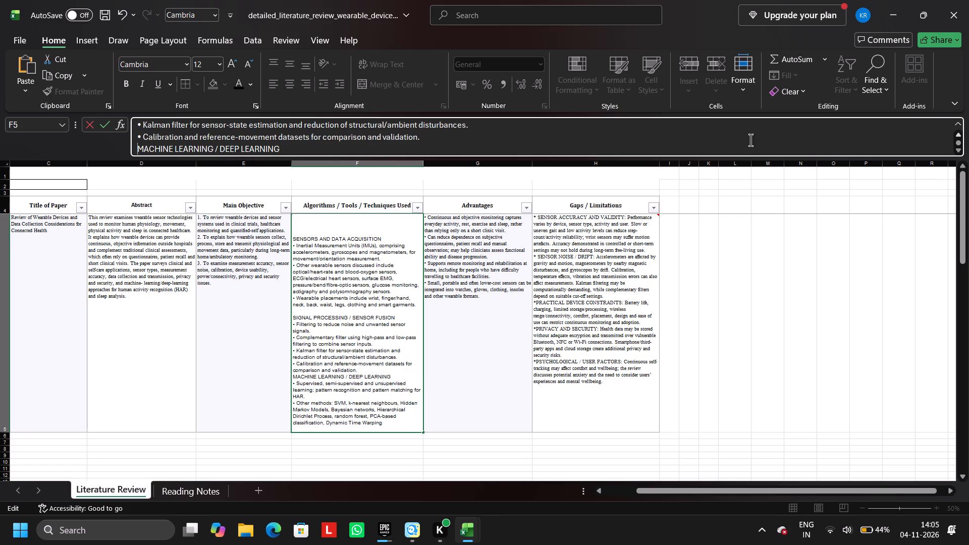
pyautogui.press('Up')
pyautogui.press('Up')
pyautogui.press('Up')
pyautogui.press('Up')
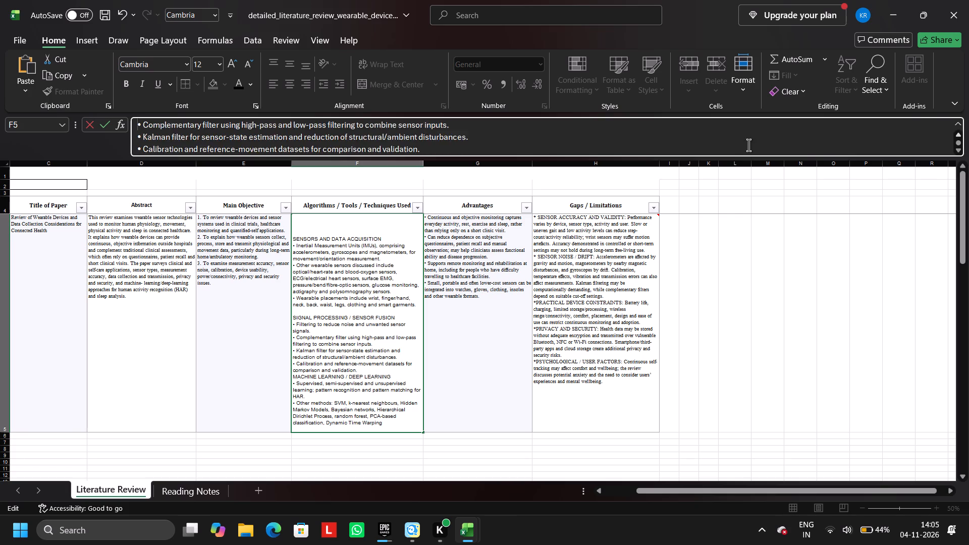
pyautogui.press('Up')
pyautogui.press('Up')
pyautogui.press('Down')
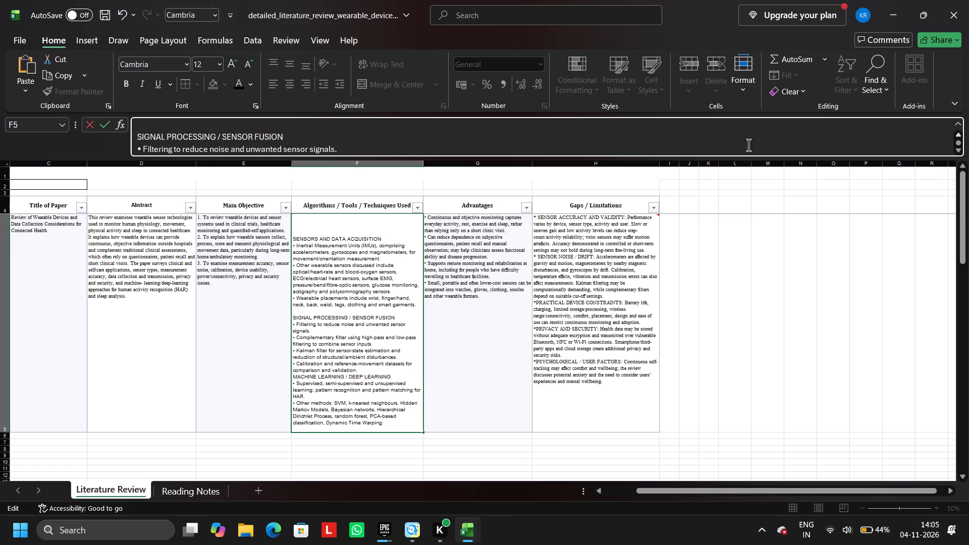
pyautogui.press('BackSpace')
# Delete the bullet starting "Other wearable sensors discussed" from the SENSORS AND DATA ACQUISITION section of F5, leaving no empty line.
pyautogui.press('Up')
pyautogui.press('Up')
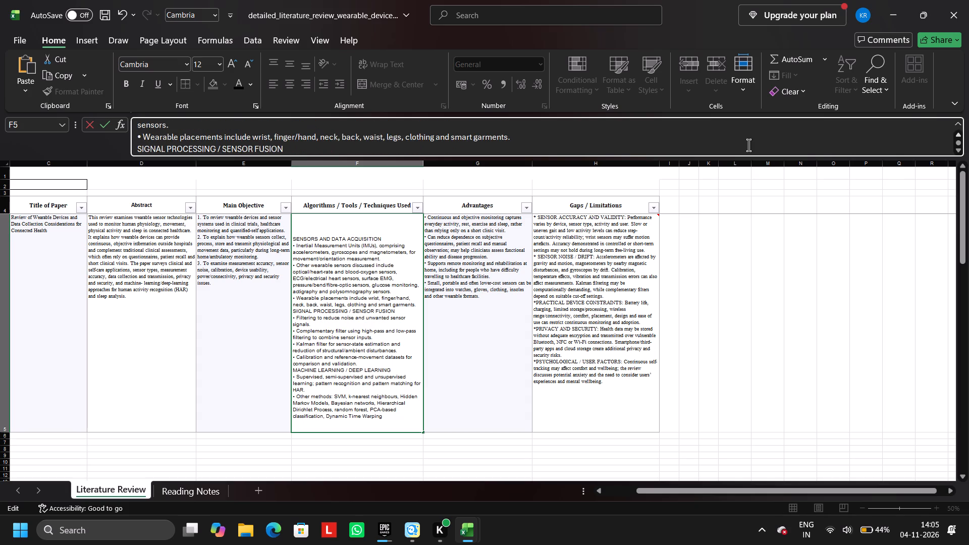
pyautogui.press('Up')
pyautogui.press('Up')
pyautogui.press('Up')
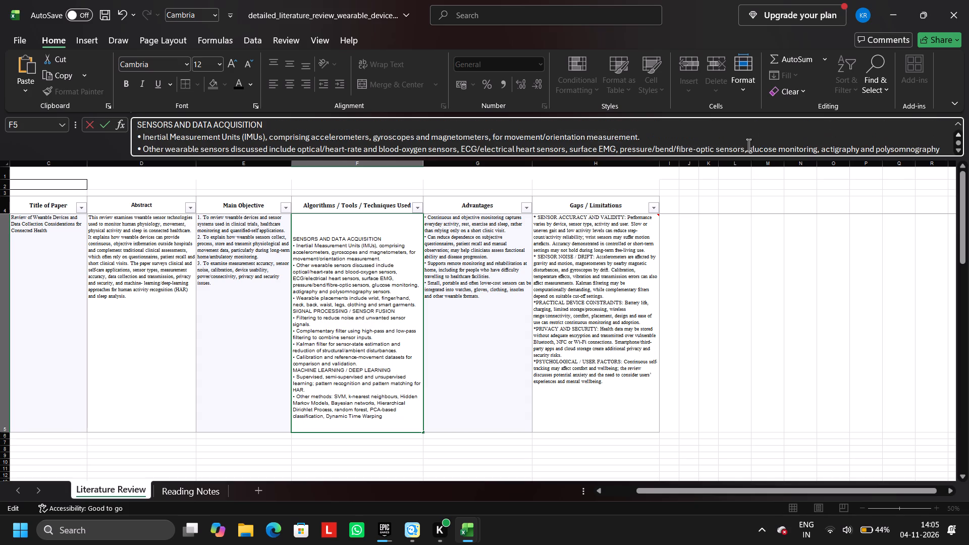
pyautogui.press('Down')
pyautogui.press('Down')
pyautogui.press('Down')
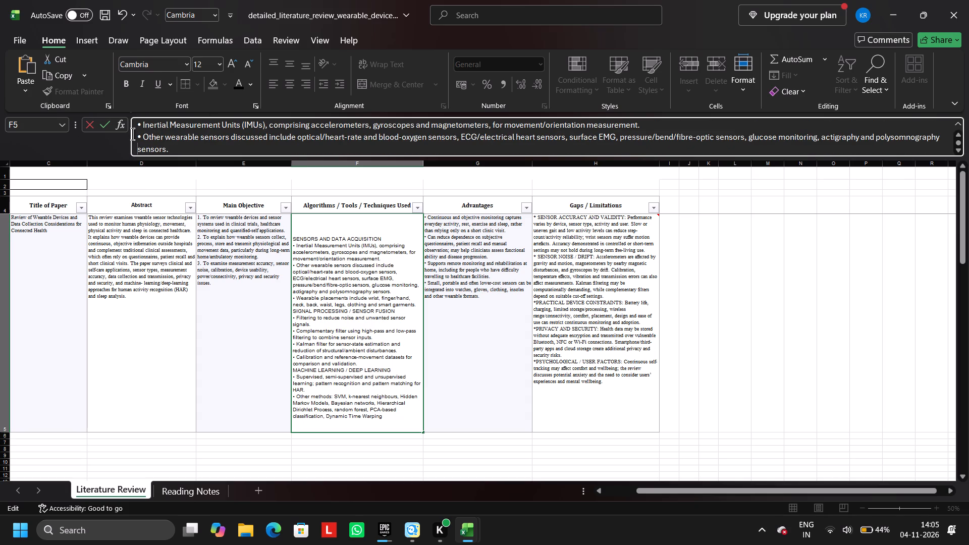
pyautogui.moveTo(136, 134); pyautogui.dragTo(851, 136)
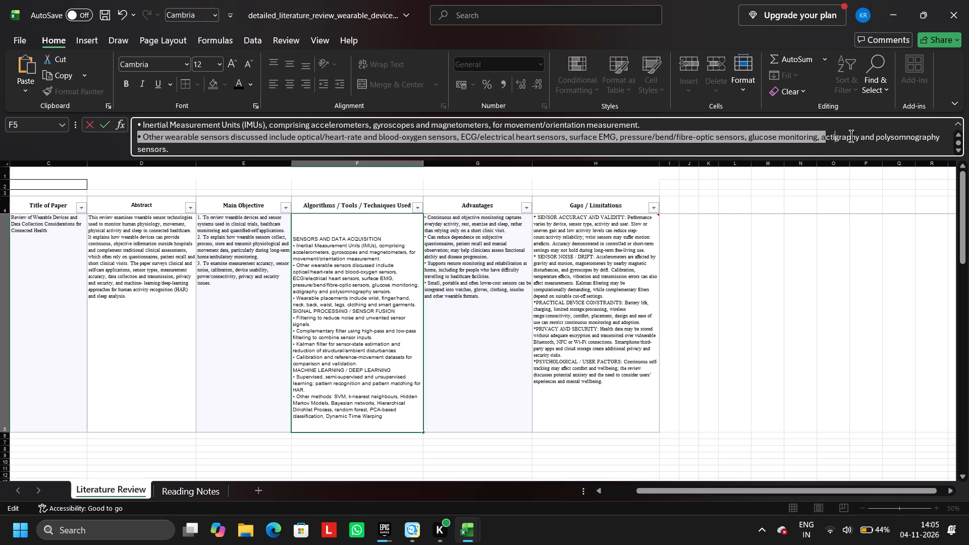
pyautogui.moveTo(851, 136); pyautogui.dragTo(954, 149)
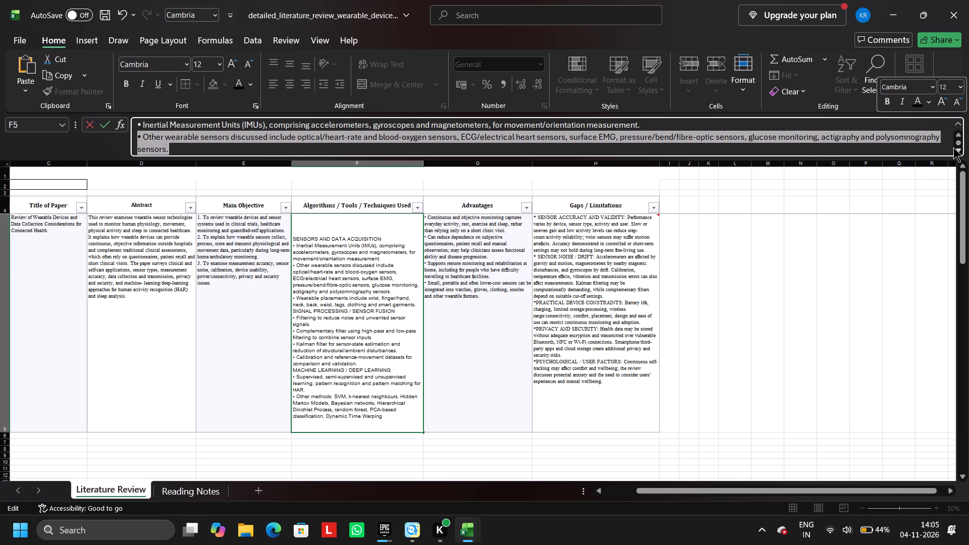
pyautogui.press('BackSpace')
pyautogui.press('BackSpace')
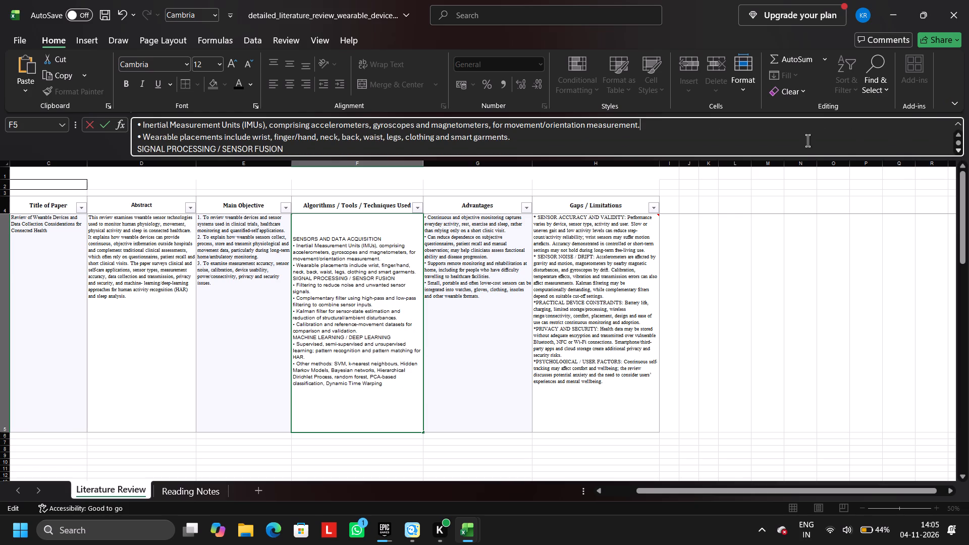
# Check the beginning of the F5 text at the SENSORS AND DATA ACQUISITION heading and commit the cell edit.
pyautogui.click(960, 133)
pyautogui.click(960, 133)
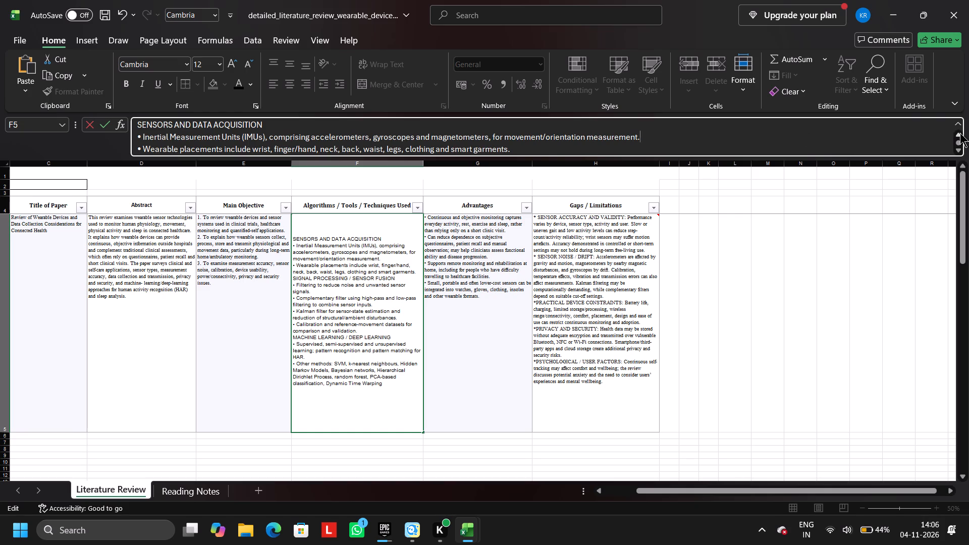
pyautogui.press('Left')
pyautogui.press('Left')
pyautogui.click(137, 126)
pyautogui.press('Up')
pyautogui.press('Up')
pyautogui.press('Up')
pyautogui.click(666, 314)
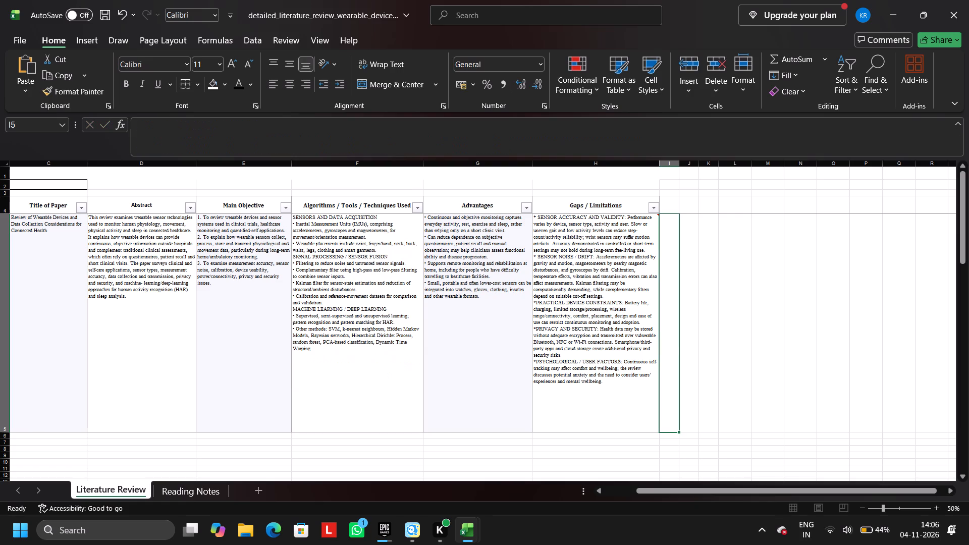
# Delete the PSYCHOLOGICAL / USER FACTORS point and its leftover line from the end of the Gaps / Limitations text in H5.
pyautogui.click(622, 324)
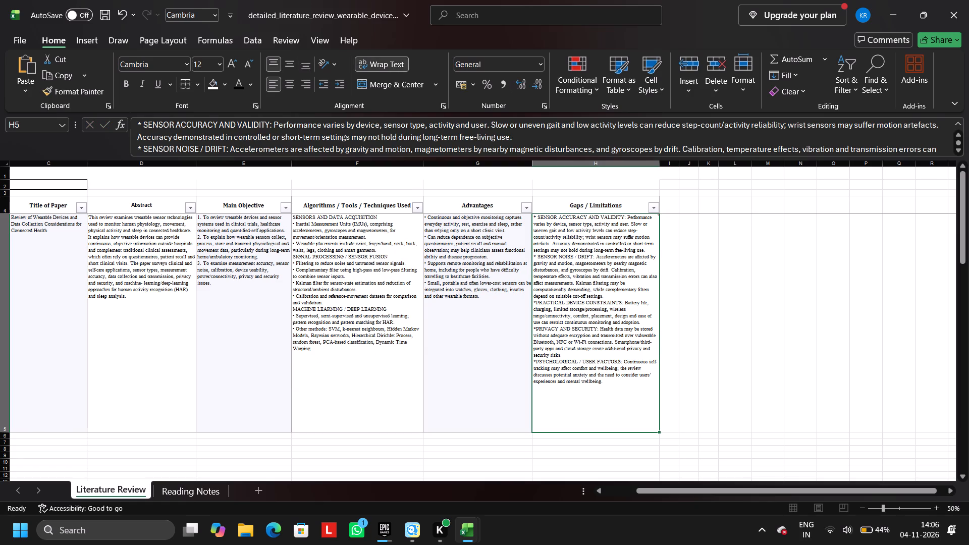
pyautogui.scroll(-10, 213, 129)
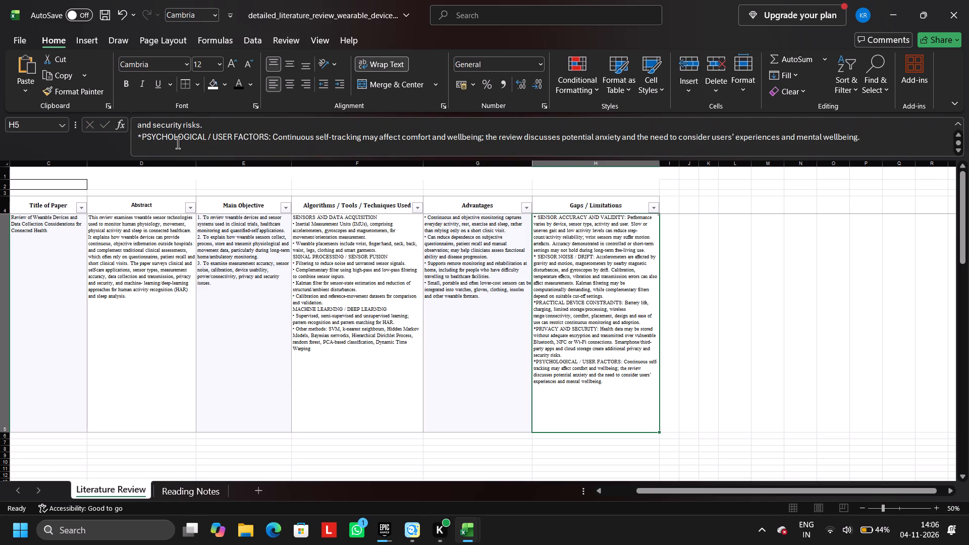
pyautogui.click(136, 134)
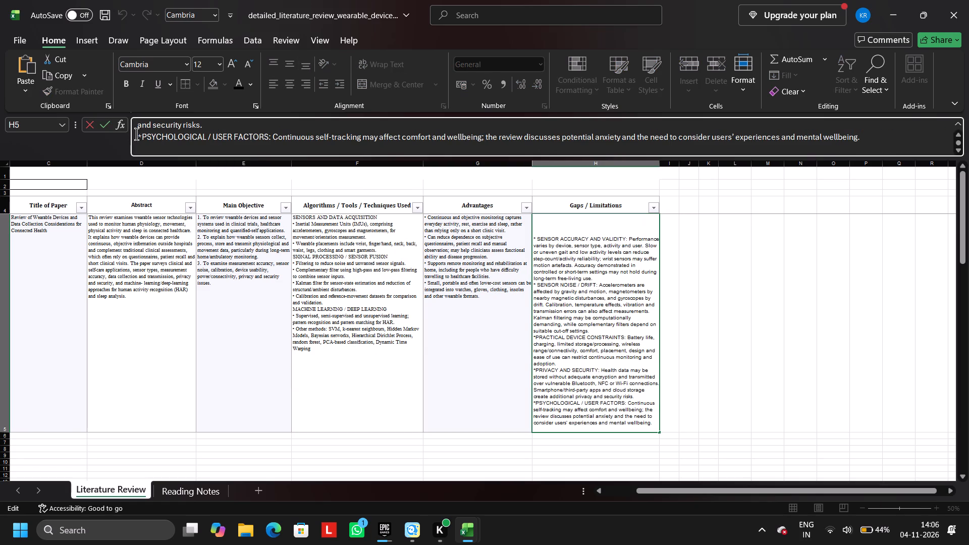
pyautogui.moveTo(140, 135); pyautogui.dragTo(857, 111)
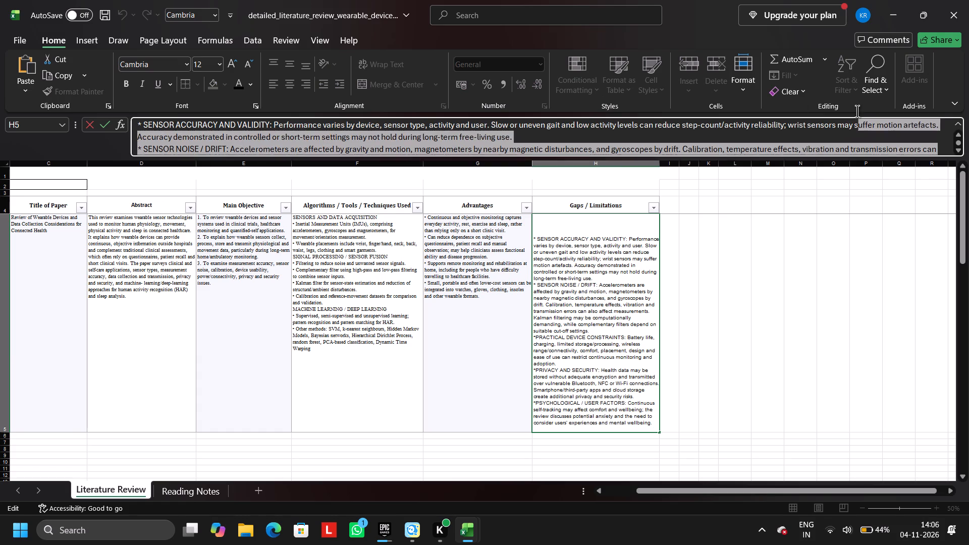
pyautogui.moveTo(857, 111); pyautogui.dragTo(893, 171)
pyautogui.press('BackSpace')
pyautogui.press('BackSpace')
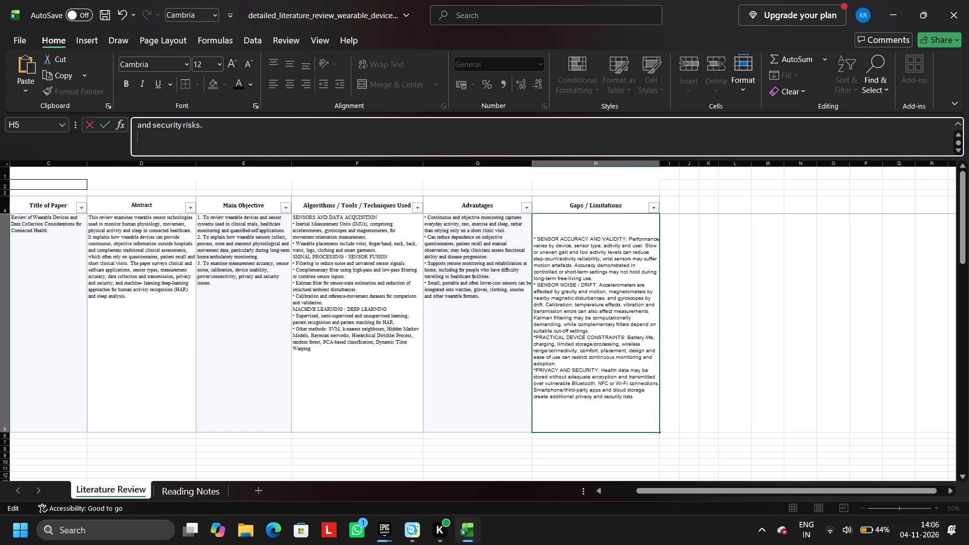
pyautogui.press('BackSpace')
pyautogui.click(676, 292)
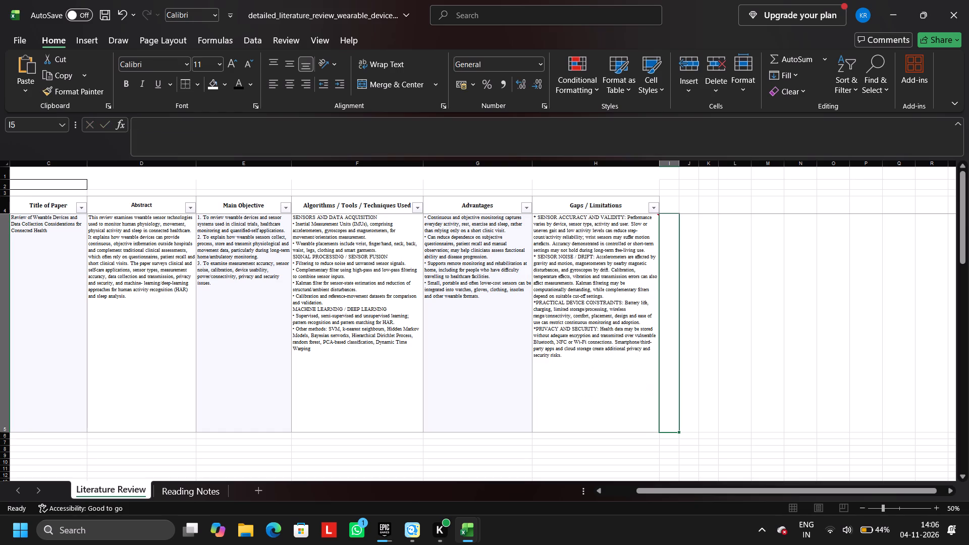
# Save the edited literature review workbook under its existing name.
pyautogui.click(38, 264)
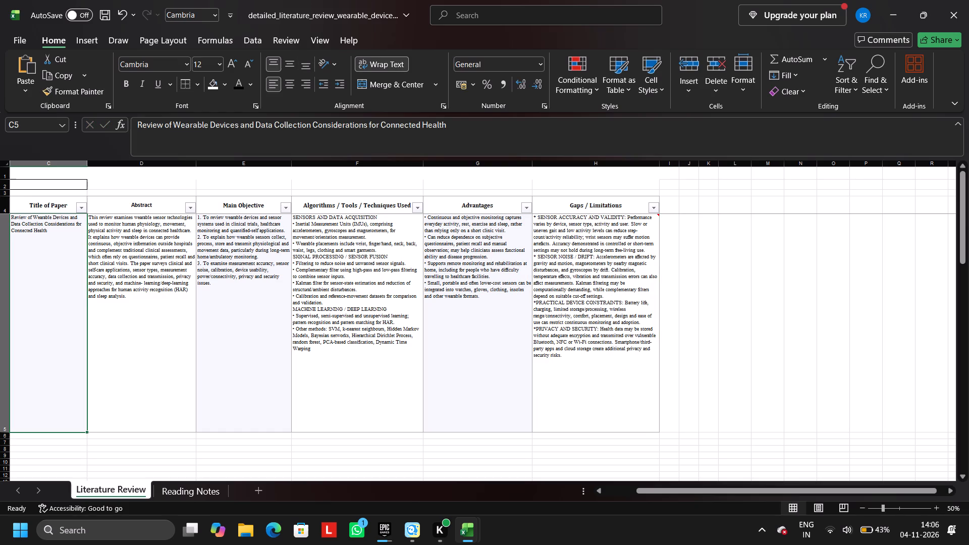
pyautogui.tripleClick(601, 492)
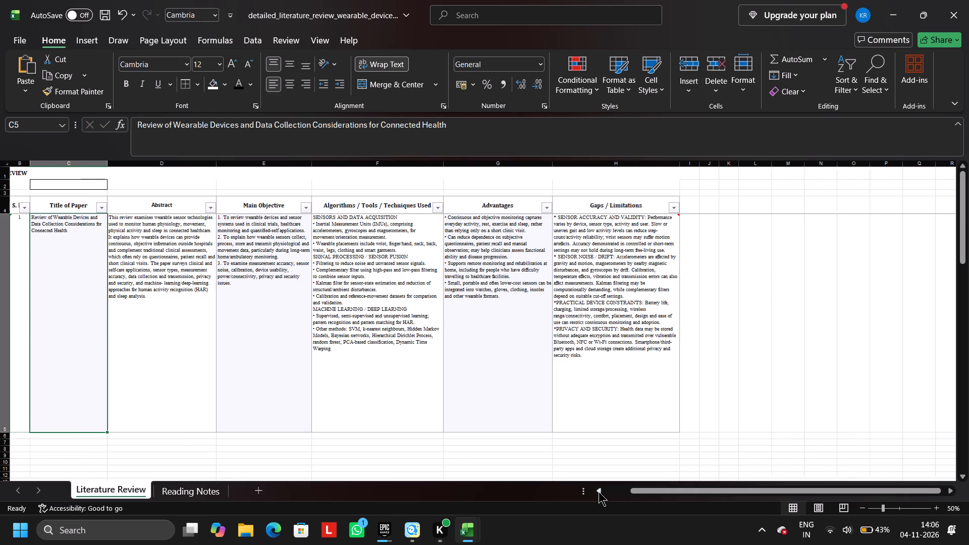
pyautogui.click(599, 492)
pyautogui.tripleClick(599, 492)
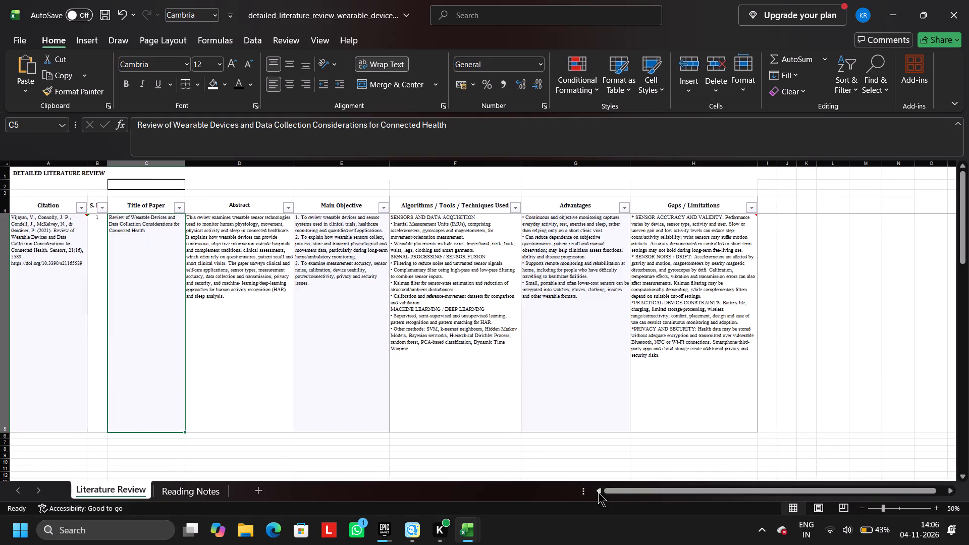
pyautogui.doubleClick(598, 492)
pyautogui.click(111, 21)
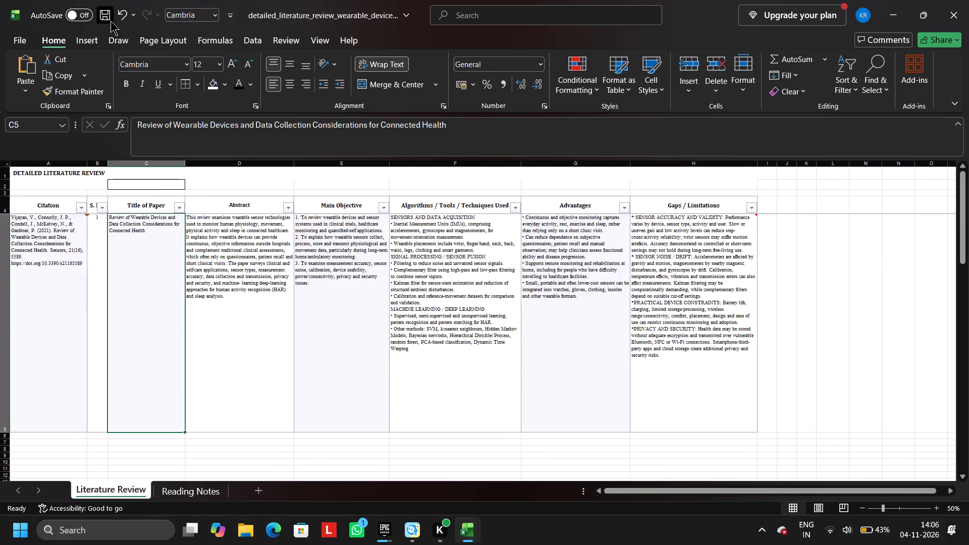
# Turn on AutoSave by uploading the workbook to OneDrive - Personal, and dismiss the version history tip.
pyautogui.click(82, 15)
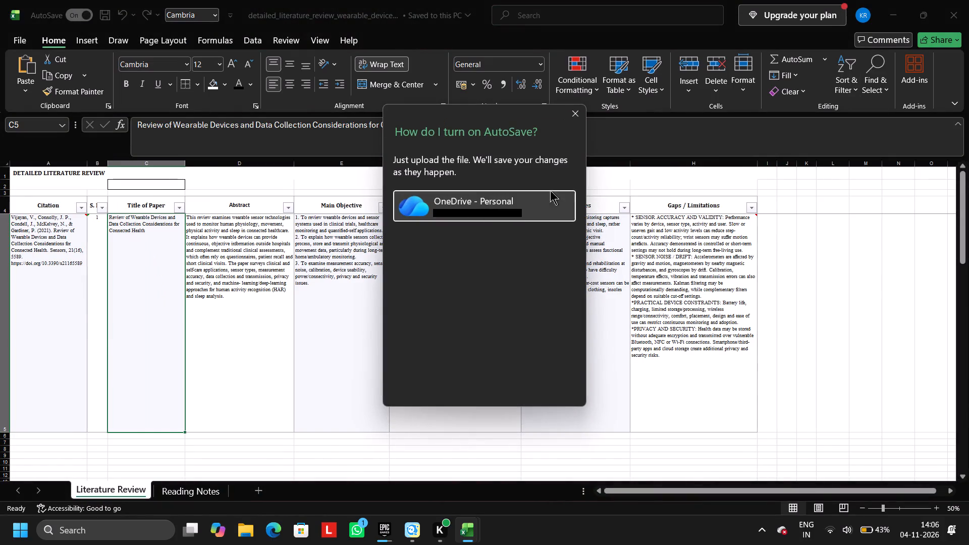
pyautogui.click(517, 200)
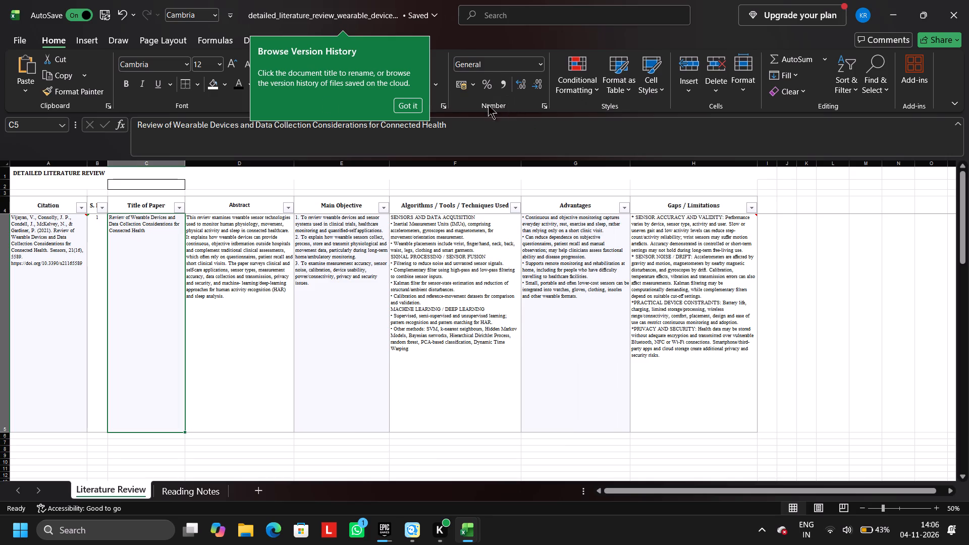
pyautogui.click(412, 100)
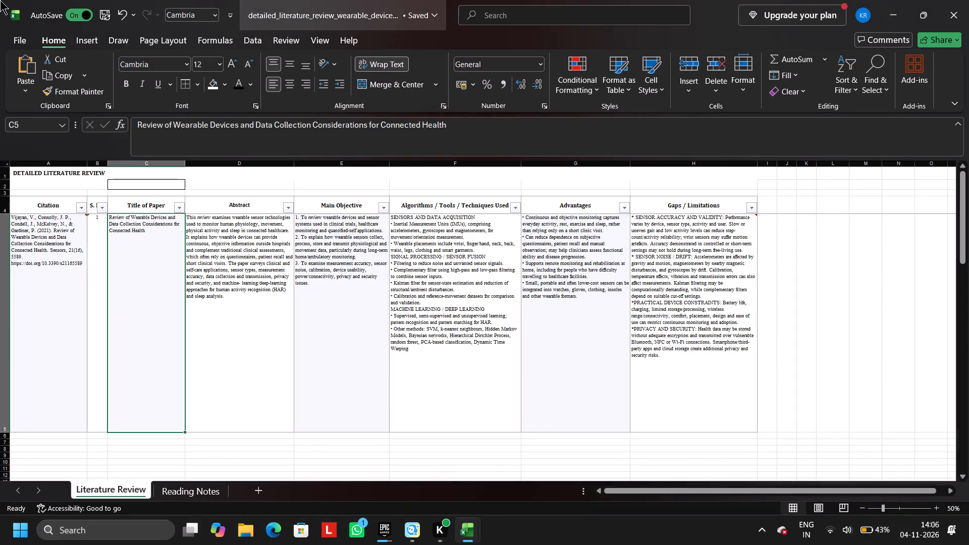
# Save a copy of the workbook to the Downloads folder as "detailed_literature_review_wearable_devices (1)" in Excel Workbook format.
pyautogui.click(17, 41)
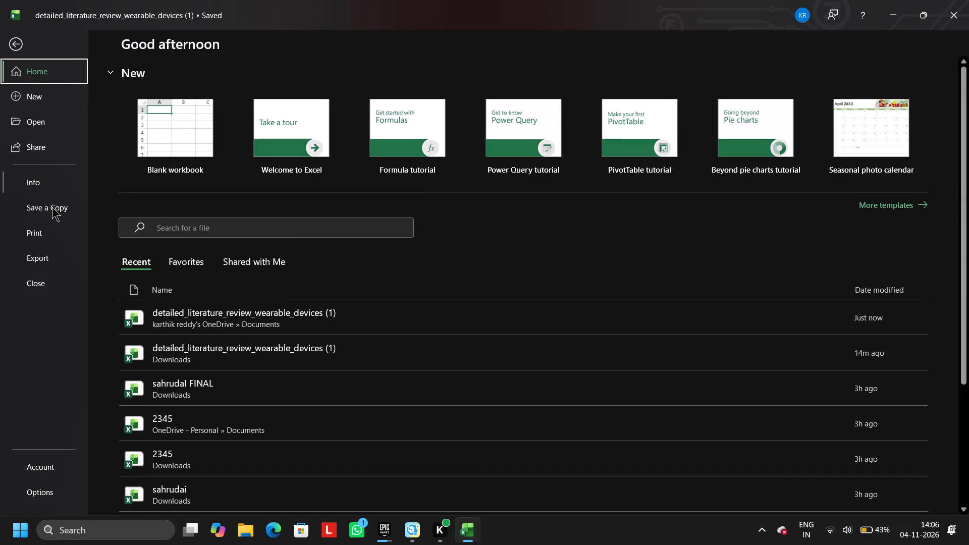
pyautogui.click(52, 207)
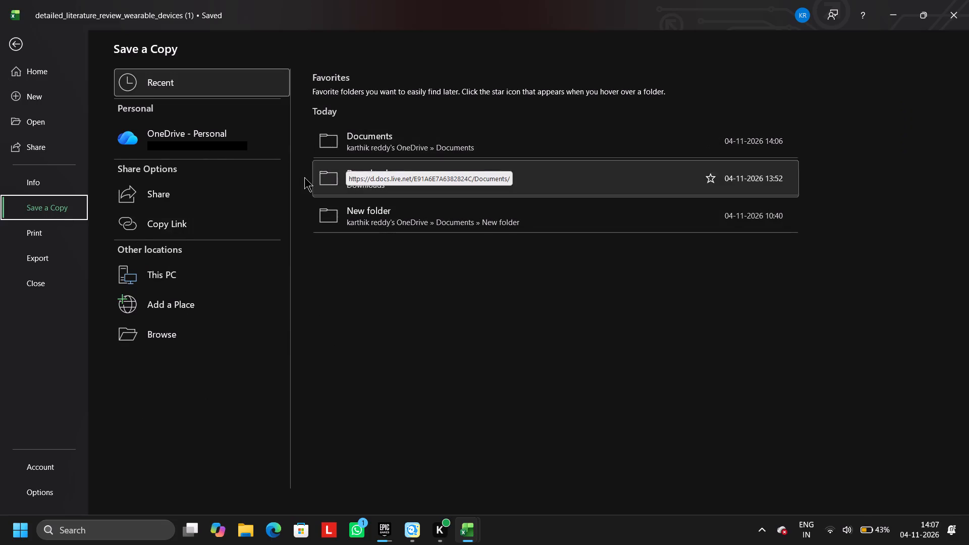
pyautogui.click(345, 170)
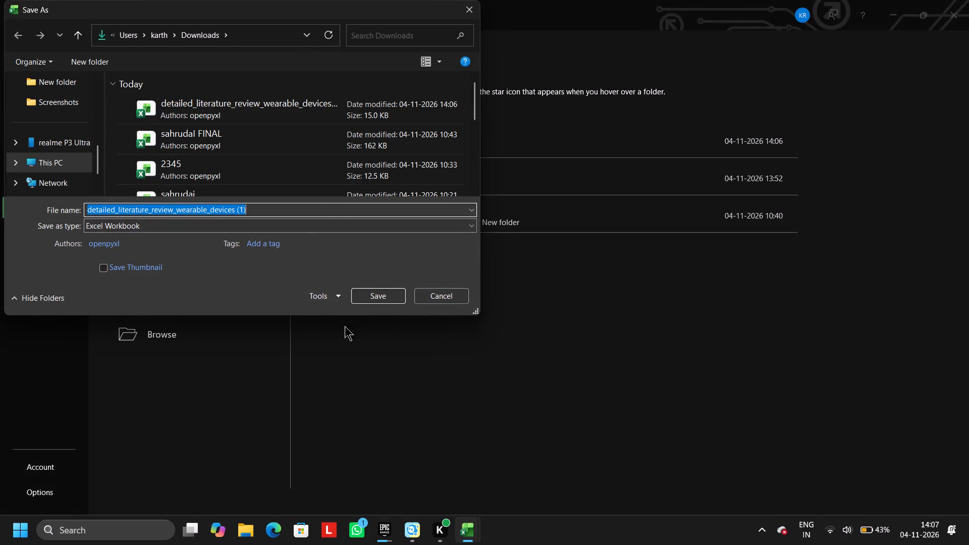
pyautogui.click(394, 301)
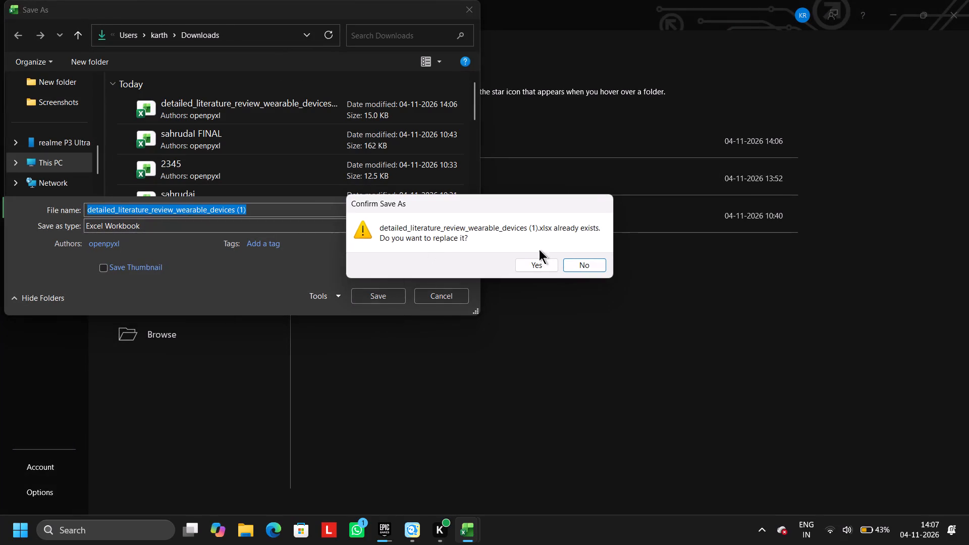
# Replace the existing "detailed_literature_review_wearable_devices (1).xlsx" in Downloads with this copy and minimize the workbook window.
pyautogui.click(538, 265)
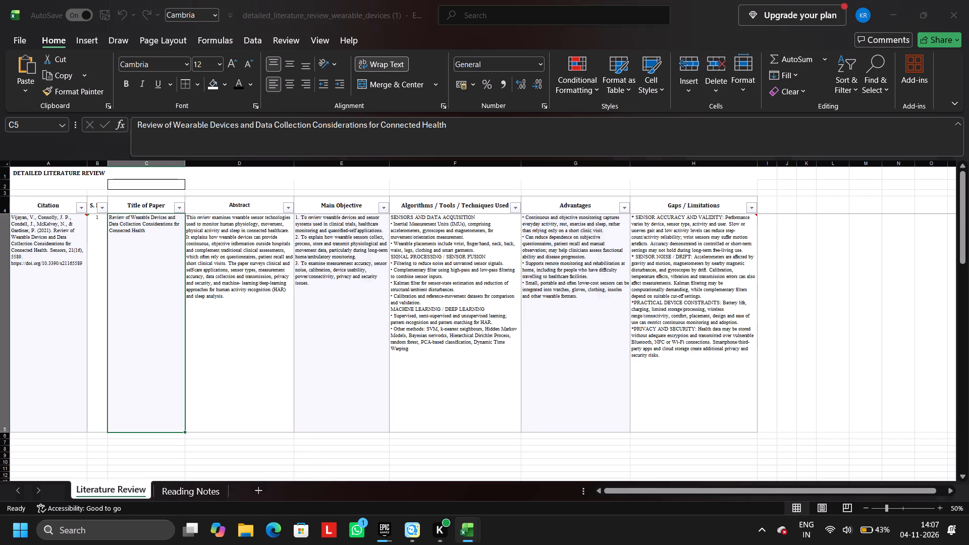
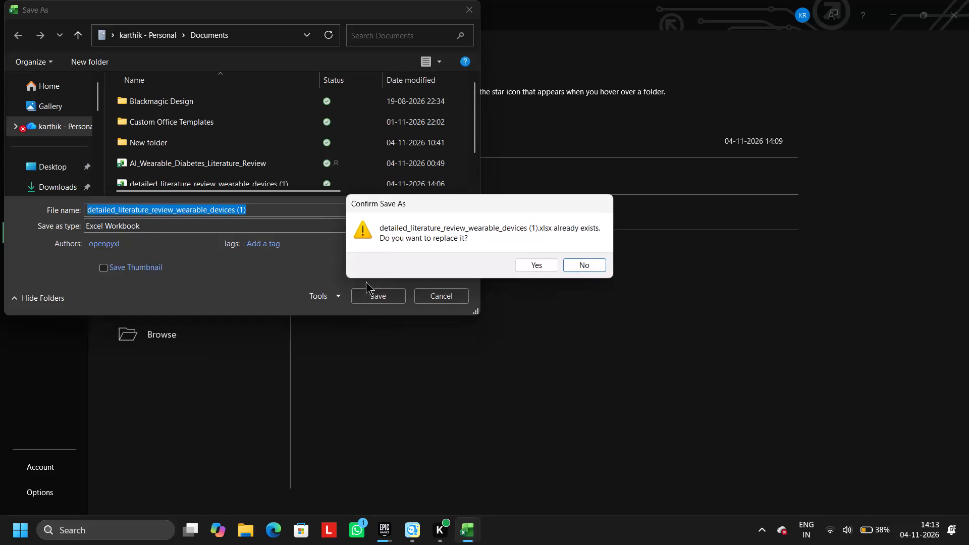
# Replace the existing "detailed_literature_review_wearable_devices (1)" workbook in the personal OneDrive Documents folder with the current version.
pyautogui.click(533, 264)
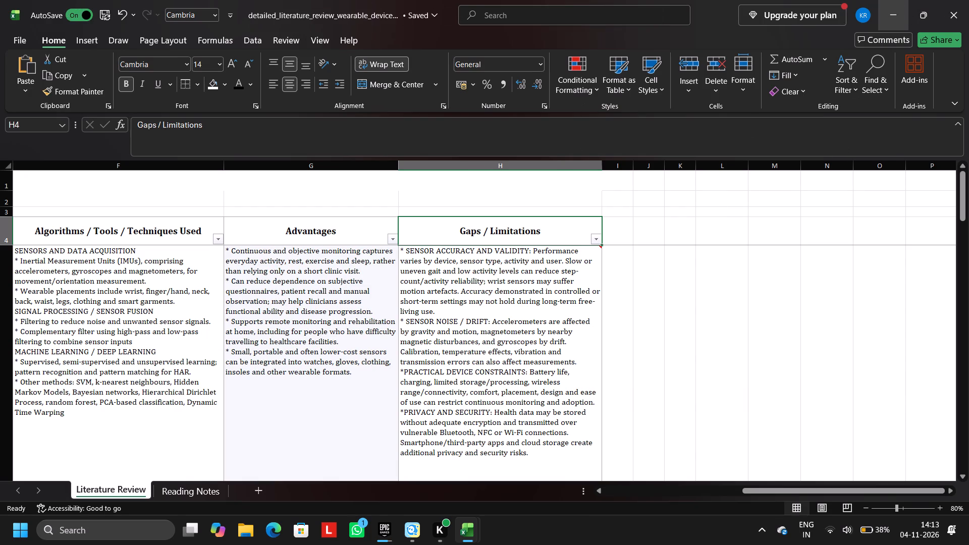
# Minimize the literature review workbook window.
pyautogui.click(903, 6)
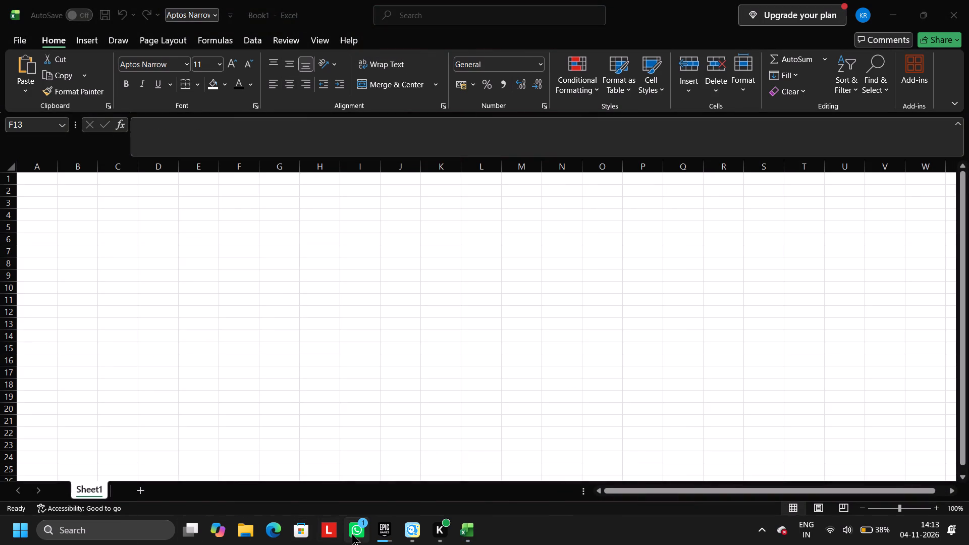
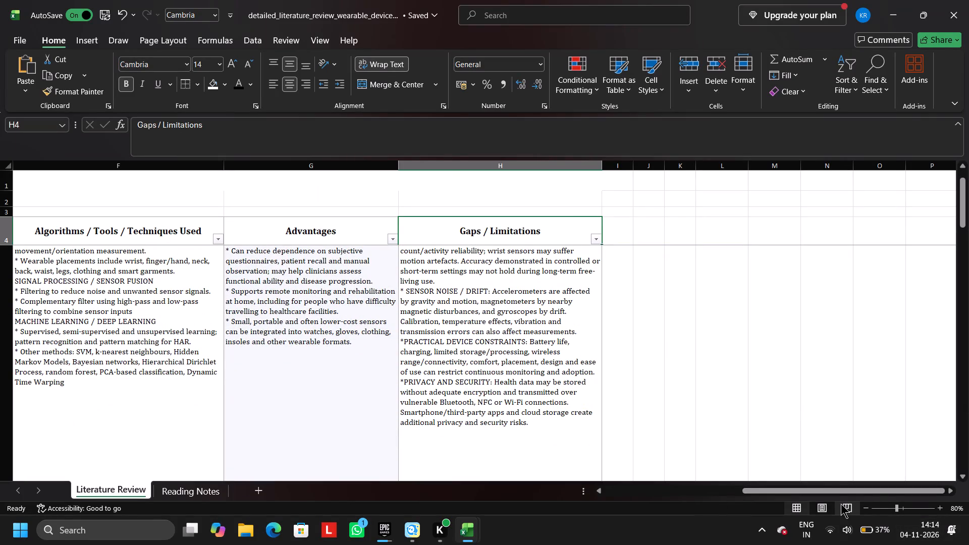
# Zoom the Literature Review sheet out to 60% and examine all columns from Citation to Gaps / Limitations.
pyautogui.click(864, 507)
pyautogui.click(860, 507)
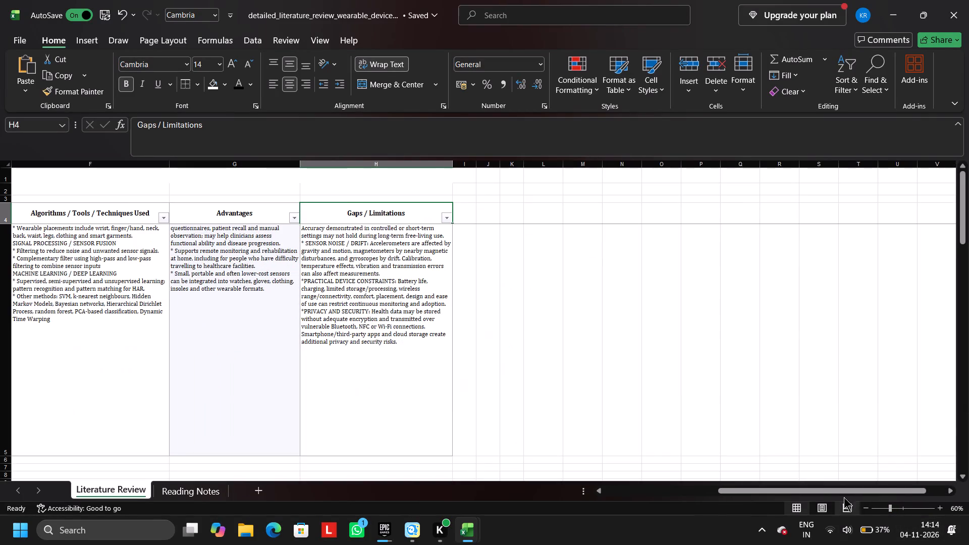
pyautogui.moveTo(168, 245); pyautogui.dragTo(671, 365)
pyautogui.click(671, 365)
pyautogui.click(669, 367)
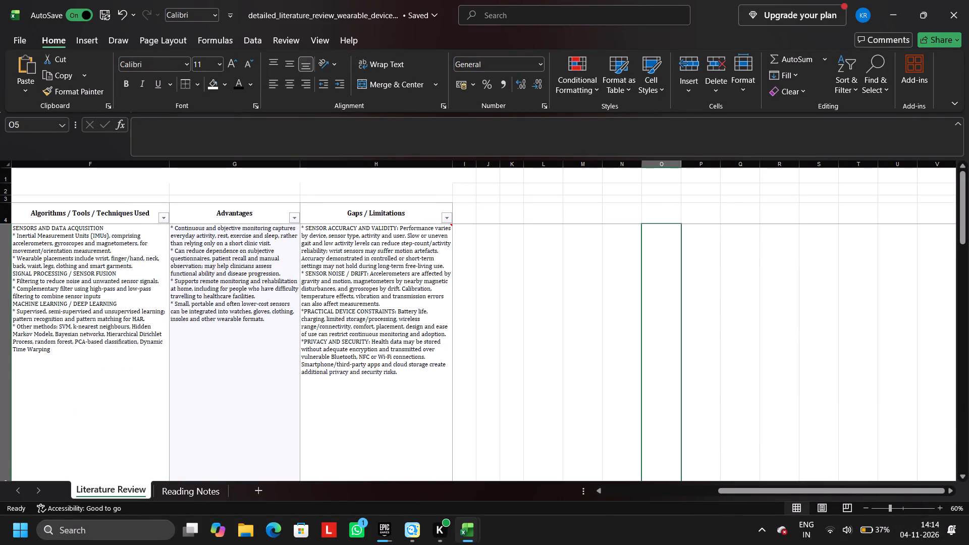
pyautogui.click(597, 494)
pyautogui.doubleClick(593, 494)
pyautogui.click(600, 497)
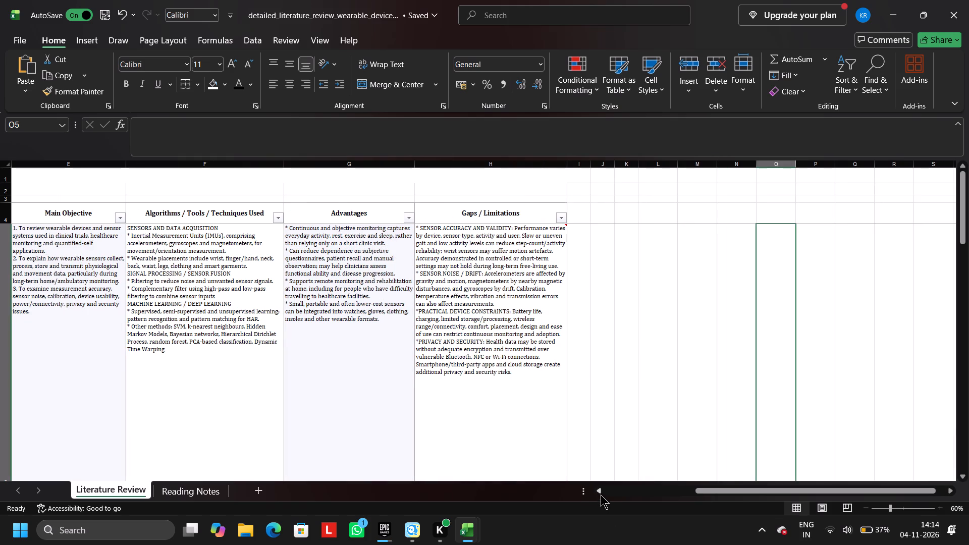
pyautogui.doubleClick(599, 492)
pyautogui.tripleClick(596, 491)
pyautogui.doubleClick(596, 491)
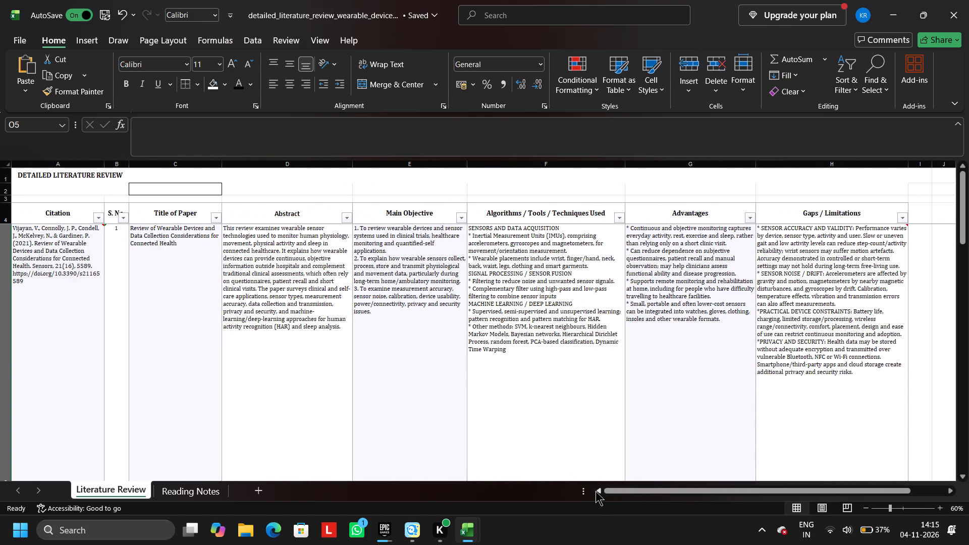
pyautogui.click(595, 493)
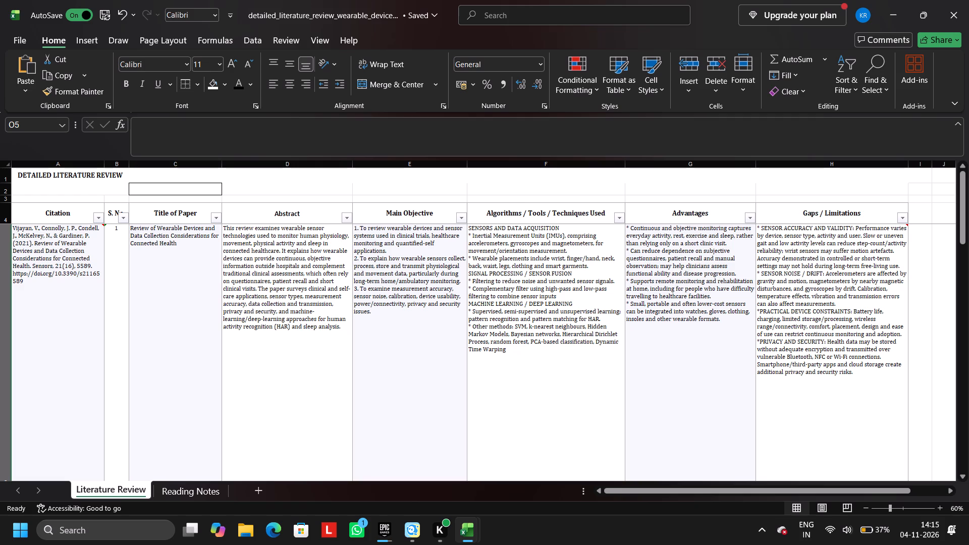
pyautogui.scroll(1, 833, 544)
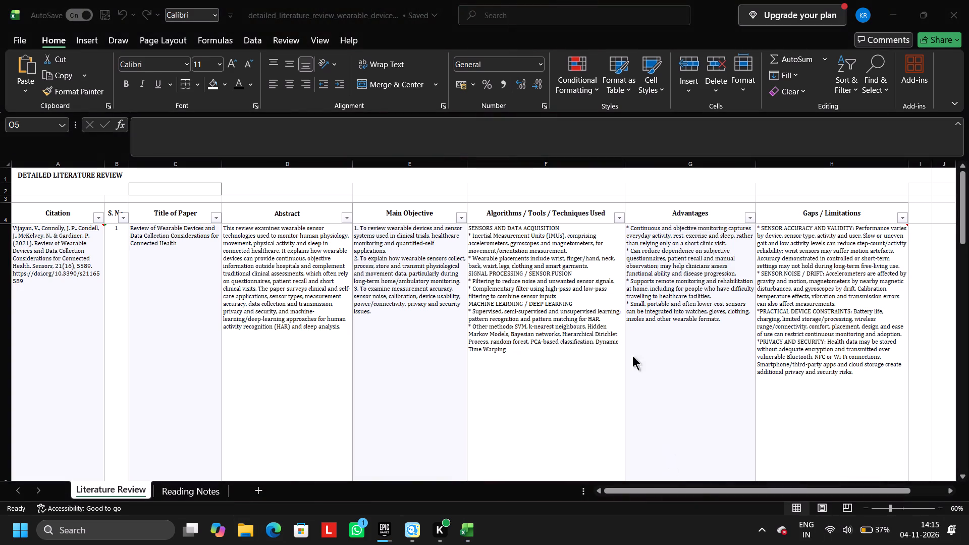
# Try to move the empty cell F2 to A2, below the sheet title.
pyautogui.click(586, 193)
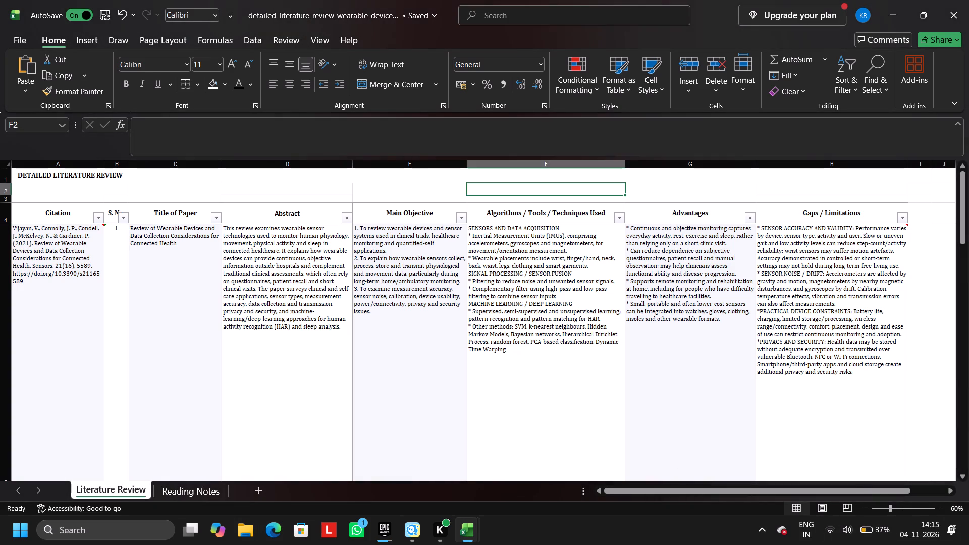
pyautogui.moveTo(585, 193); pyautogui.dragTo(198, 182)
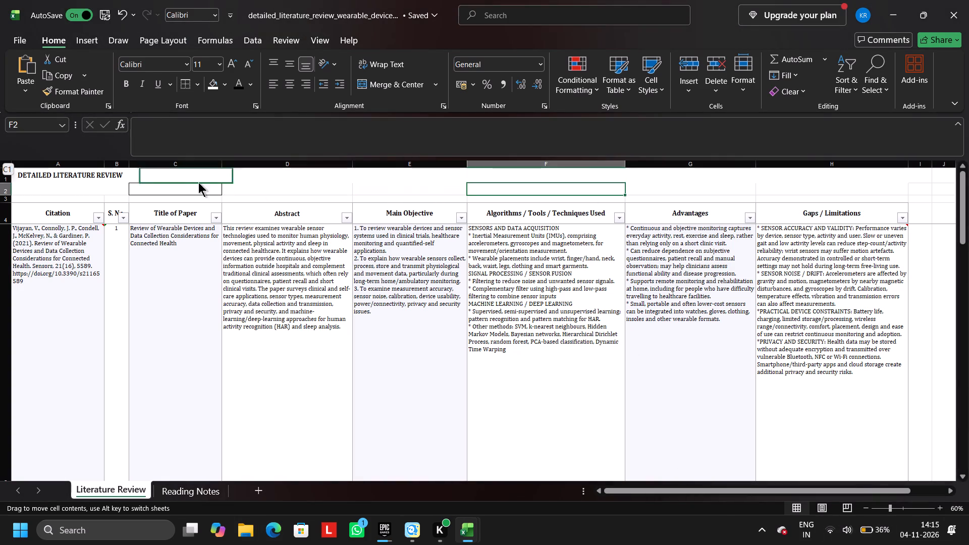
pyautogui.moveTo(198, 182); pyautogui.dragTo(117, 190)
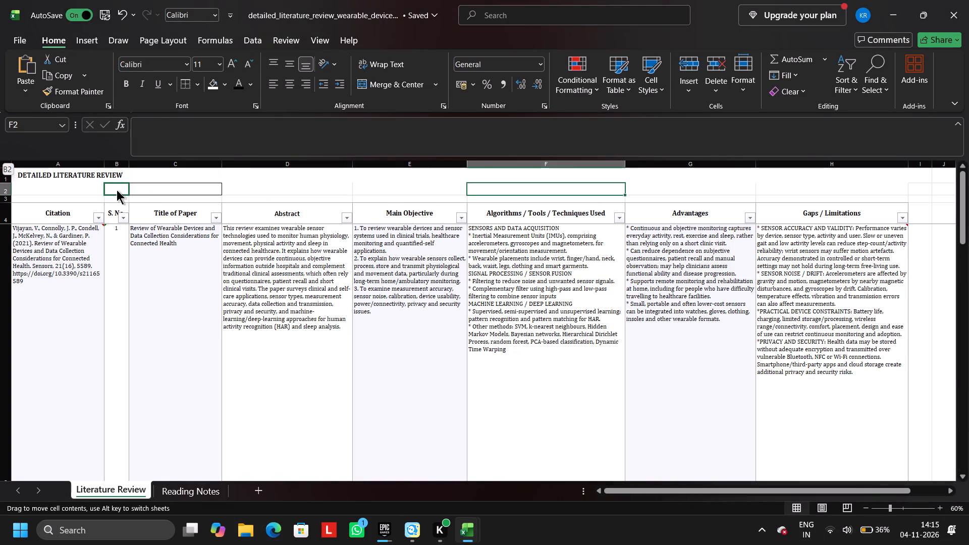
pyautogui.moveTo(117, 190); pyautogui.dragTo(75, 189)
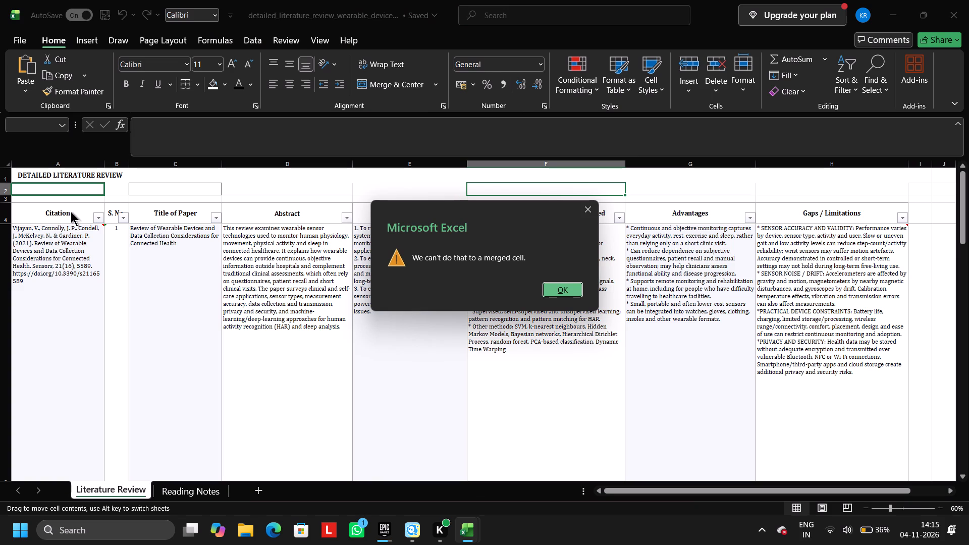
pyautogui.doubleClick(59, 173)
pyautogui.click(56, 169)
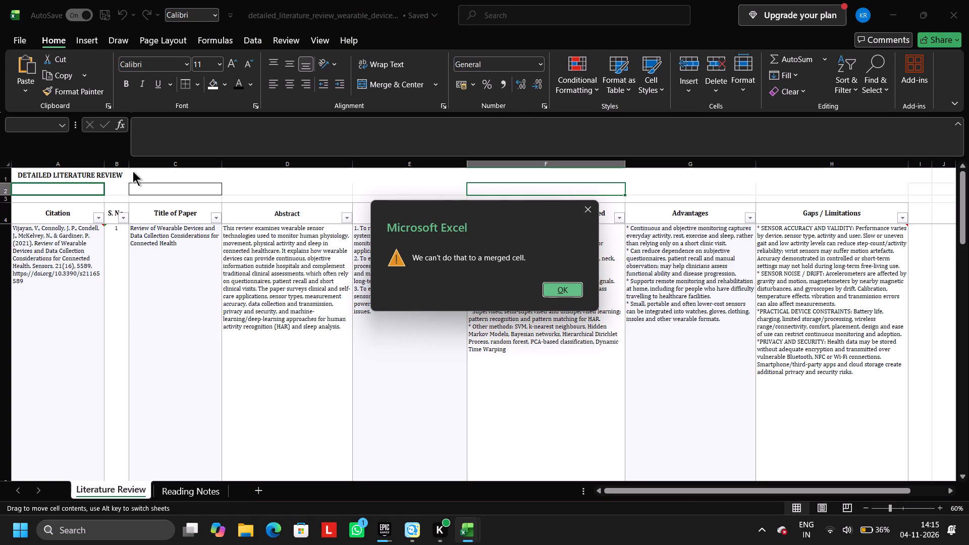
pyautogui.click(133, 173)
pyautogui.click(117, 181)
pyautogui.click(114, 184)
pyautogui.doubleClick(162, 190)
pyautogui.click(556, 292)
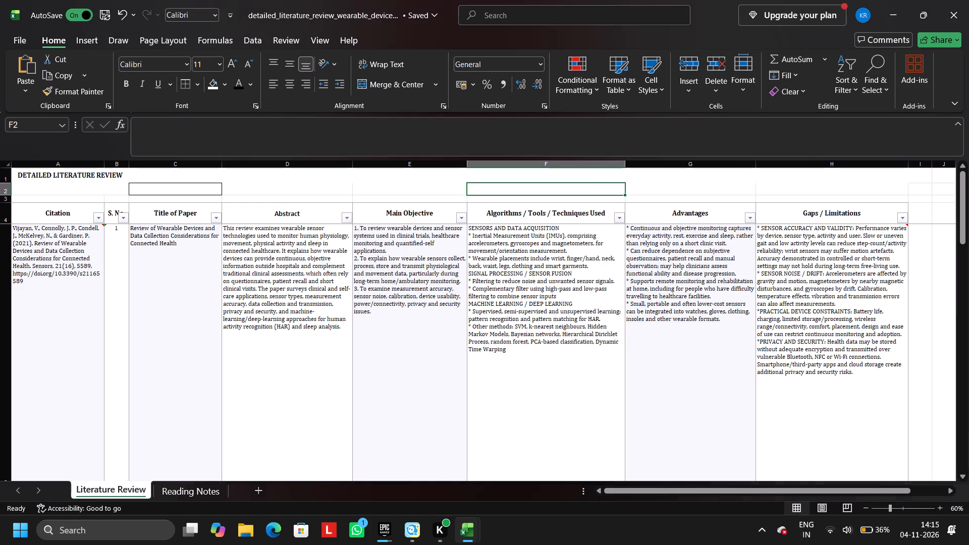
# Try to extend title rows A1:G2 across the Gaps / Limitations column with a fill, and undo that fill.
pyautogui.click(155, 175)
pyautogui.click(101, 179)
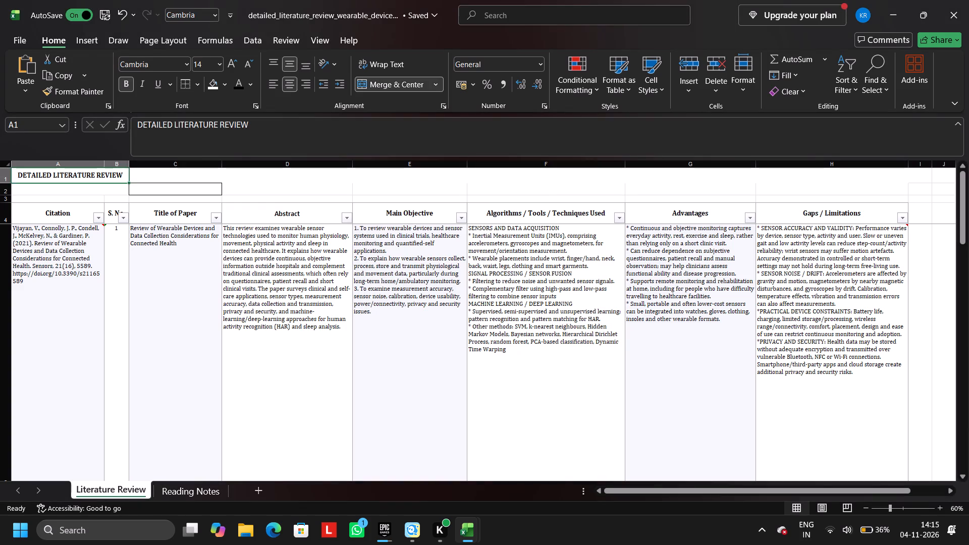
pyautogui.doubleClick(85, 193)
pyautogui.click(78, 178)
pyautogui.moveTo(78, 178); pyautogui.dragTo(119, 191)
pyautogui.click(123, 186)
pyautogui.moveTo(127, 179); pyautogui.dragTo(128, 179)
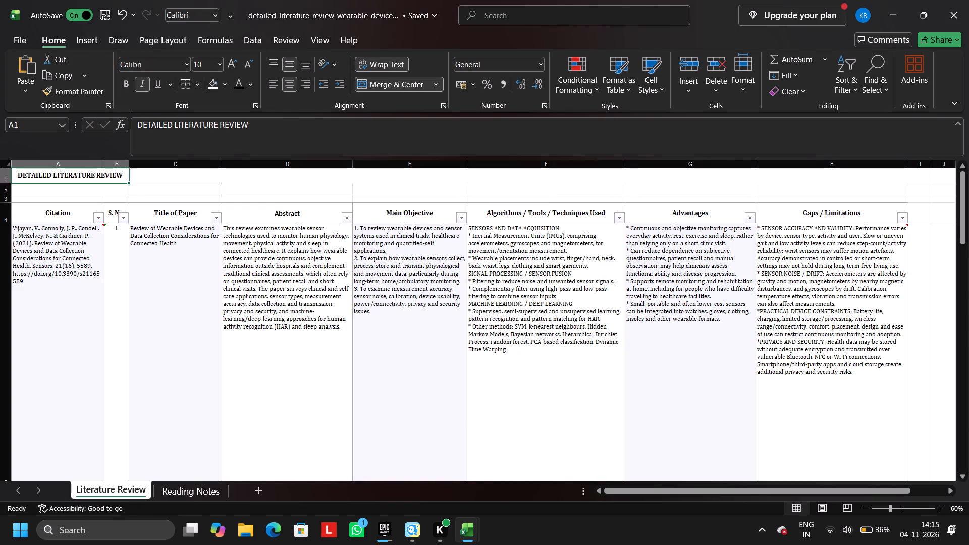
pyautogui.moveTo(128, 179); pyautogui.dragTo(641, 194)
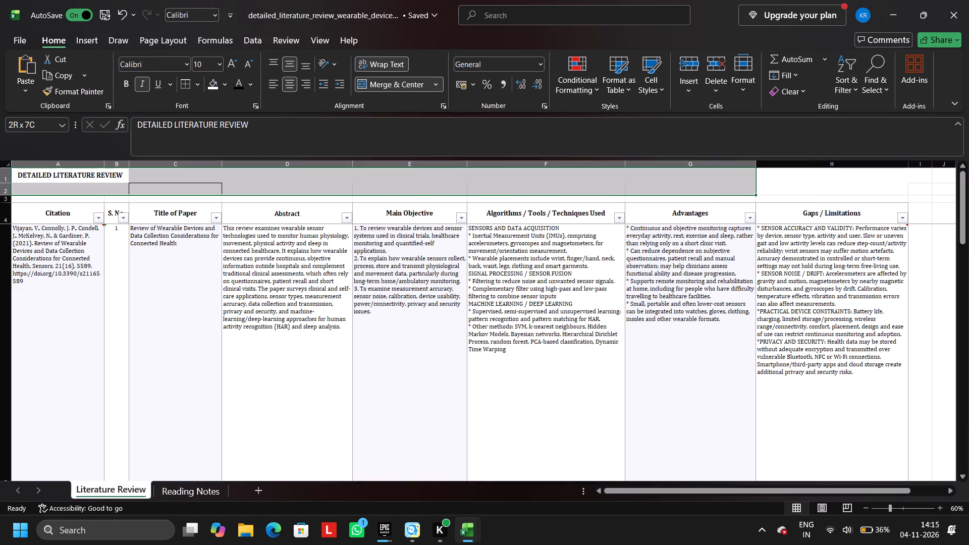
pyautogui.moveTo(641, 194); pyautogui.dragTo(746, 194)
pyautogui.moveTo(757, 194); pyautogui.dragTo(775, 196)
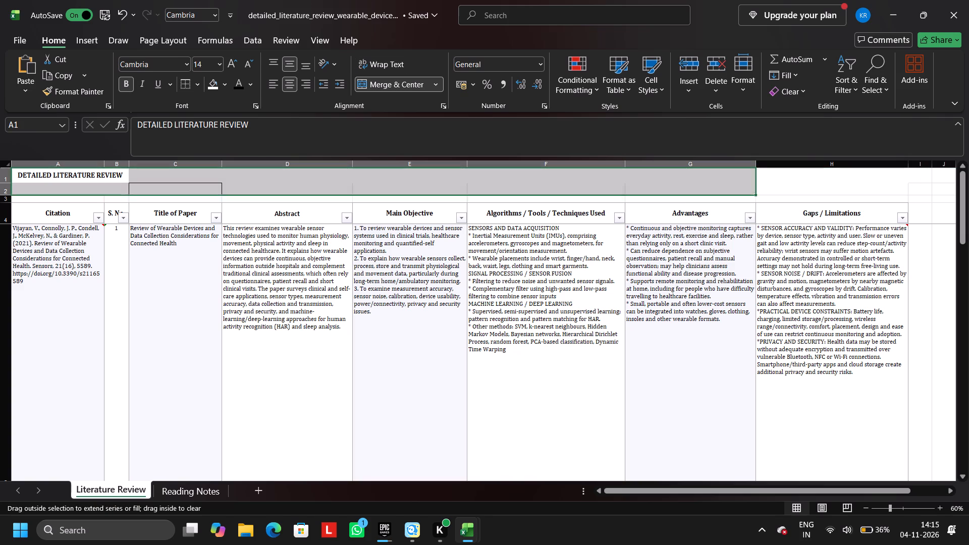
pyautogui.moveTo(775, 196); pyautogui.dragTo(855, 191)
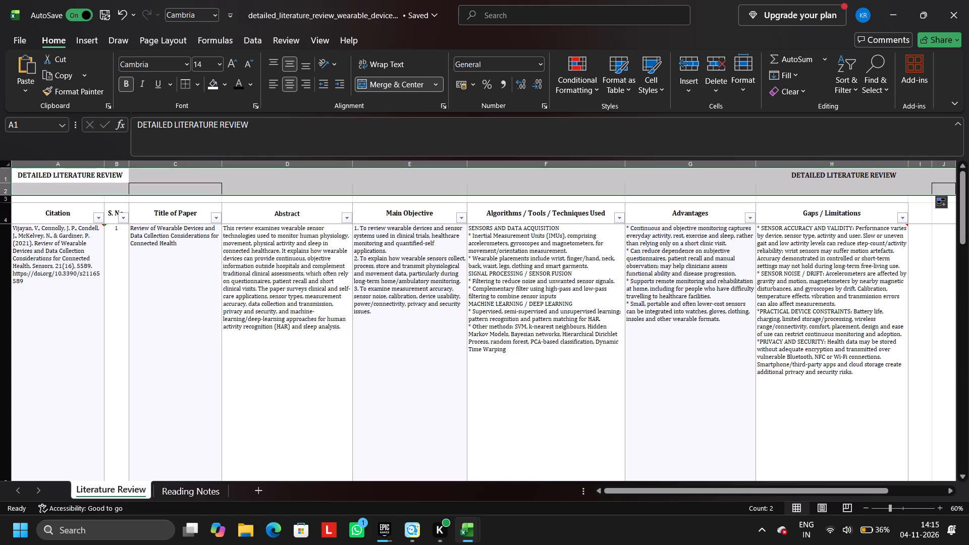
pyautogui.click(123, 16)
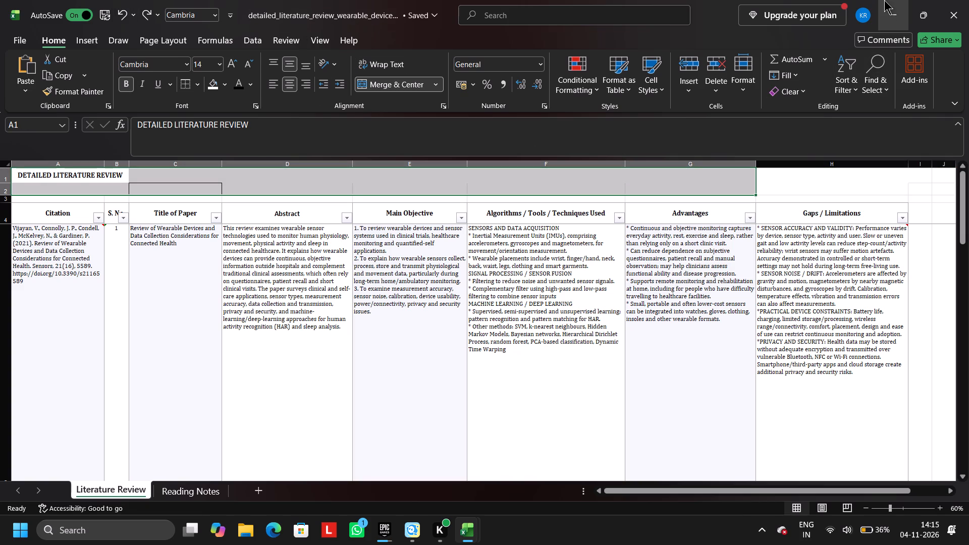
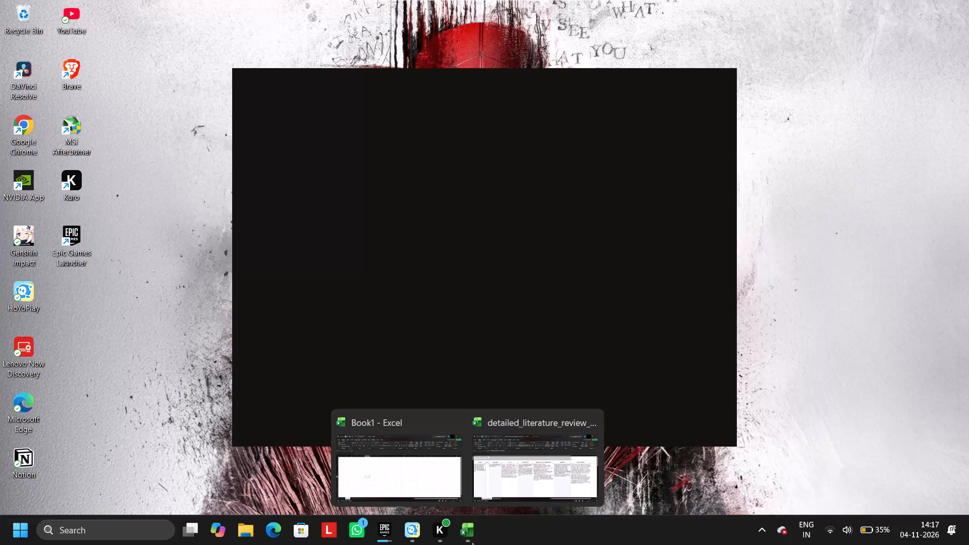
# Return to the detailed literature review workbook in Excel and examine the row 5 entries from Citation to Advantages.
pyautogui.click(468, 543)
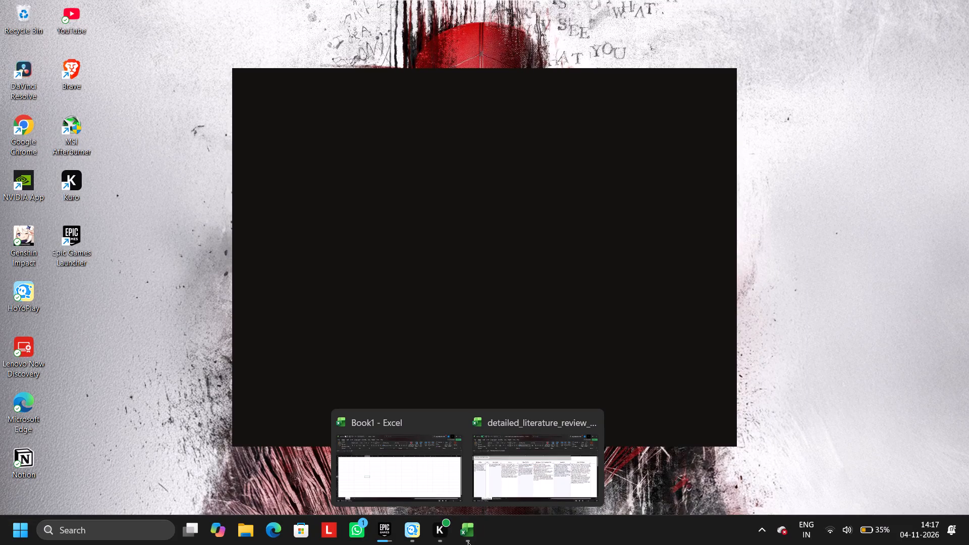
pyautogui.click(468, 541)
pyautogui.click(504, 471)
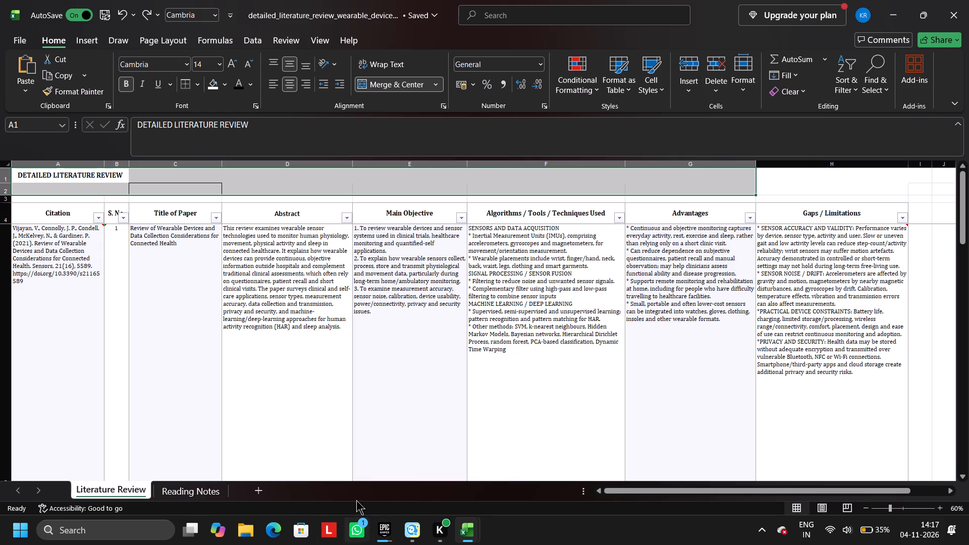
pyautogui.click(697, 429)
pyautogui.click(530, 449)
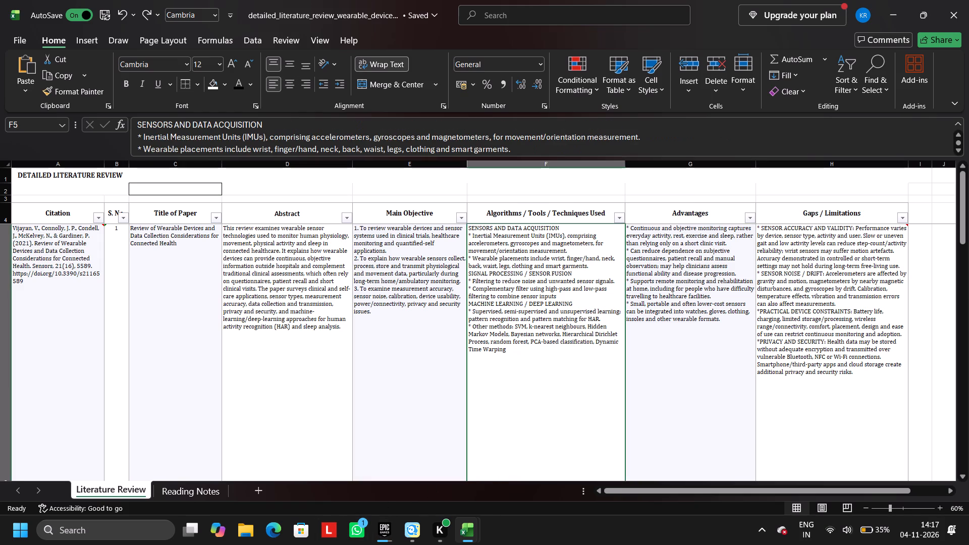
pyautogui.click(433, 402)
pyautogui.click(306, 413)
pyautogui.click(158, 430)
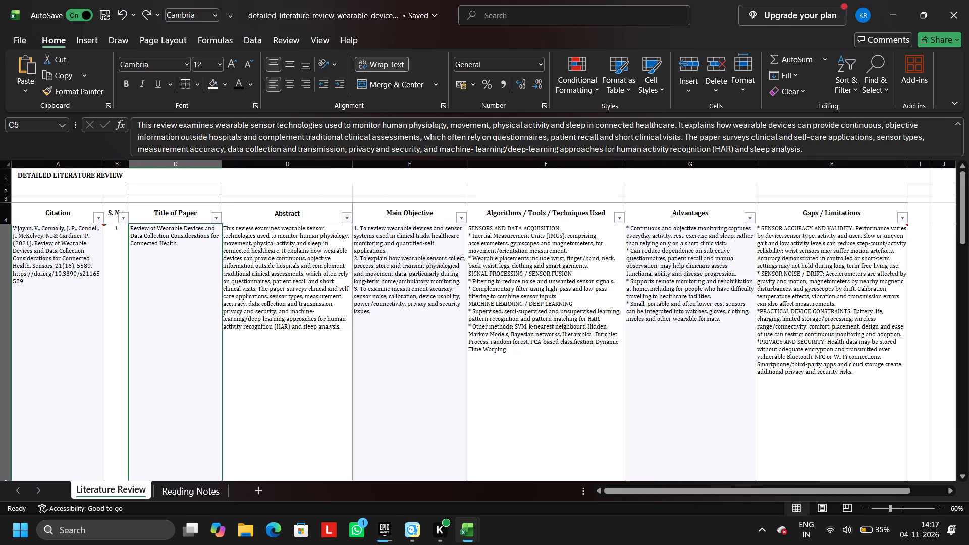
pyautogui.click(84, 396)
pyautogui.click(119, 354)
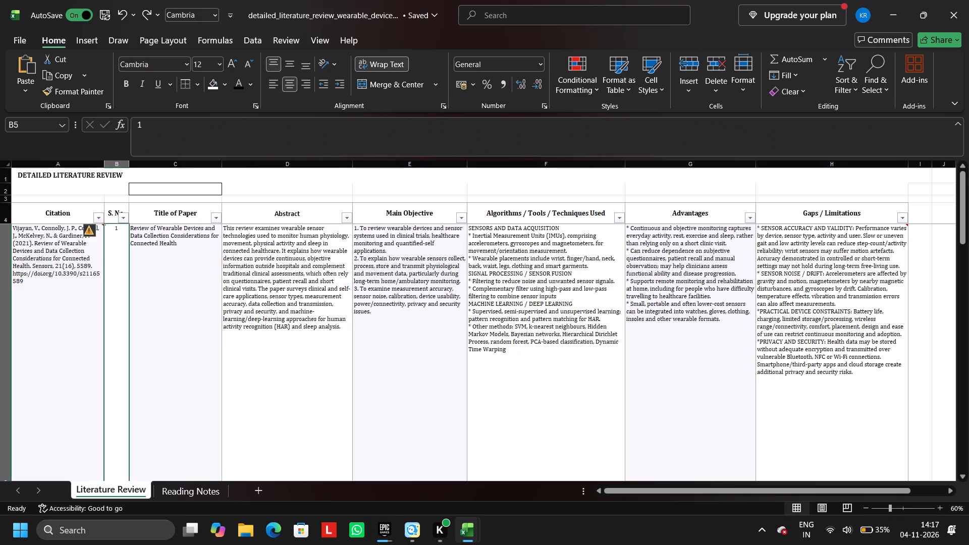
pyautogui.click(248, 311)
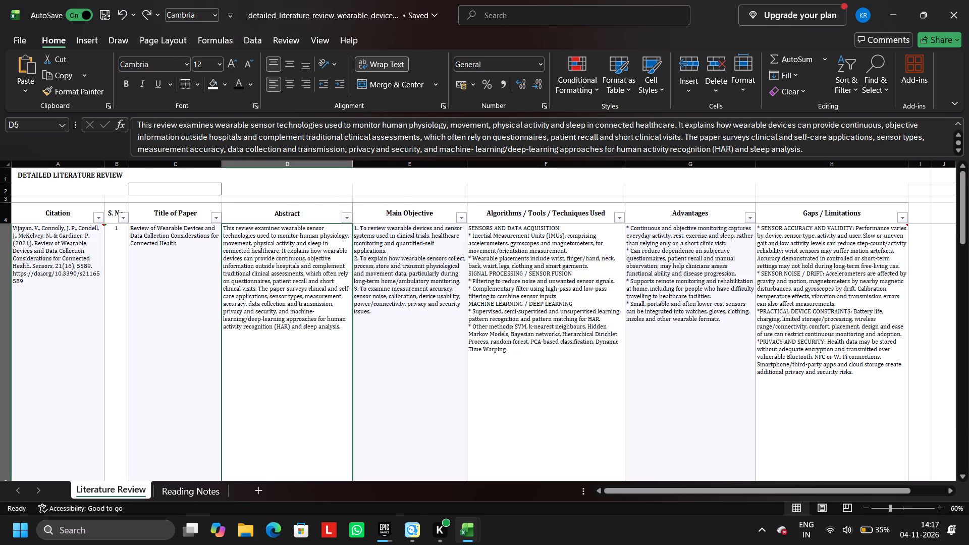
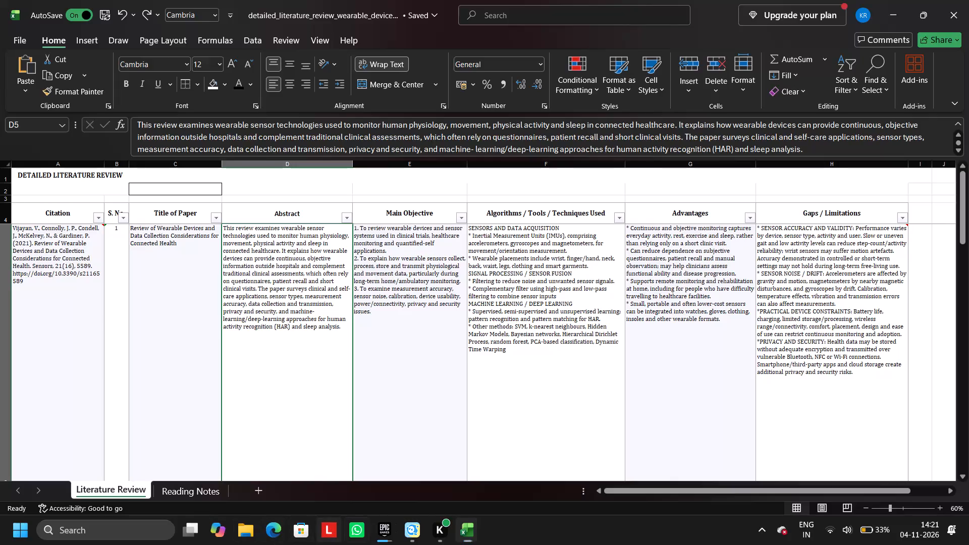
# Switch to the Epic Games Download Manager and check the progress of the Fortnite installation.
pyautogui.click(389, 526)
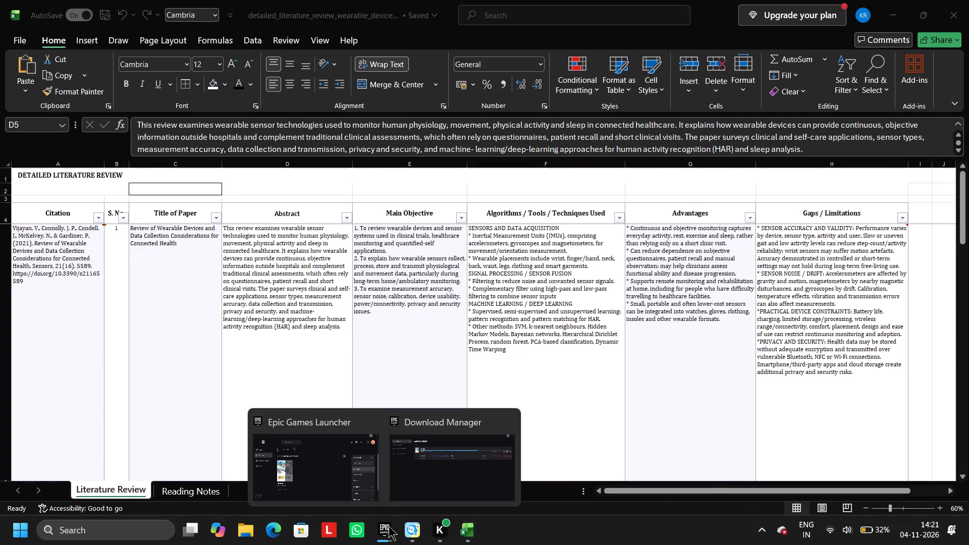
pyautogui.click(389, 526)
pyautogui.click(444, 488)
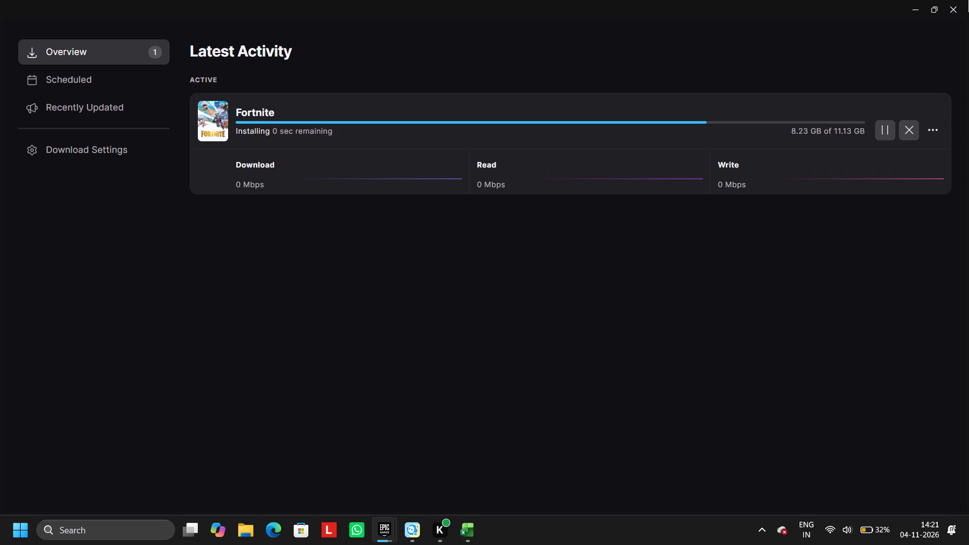
pyautogui.moveTo(968, 230); pyautogui.dragTo(948, 262, button='right')
# Switch to the Genshin Impact launcher and check the progress of the game update.
pyautogui.click(411, 524)
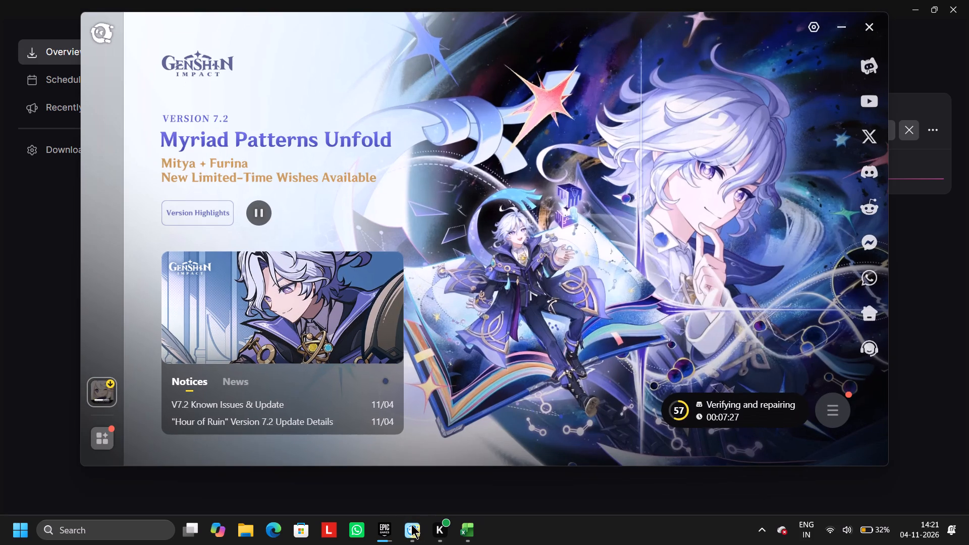